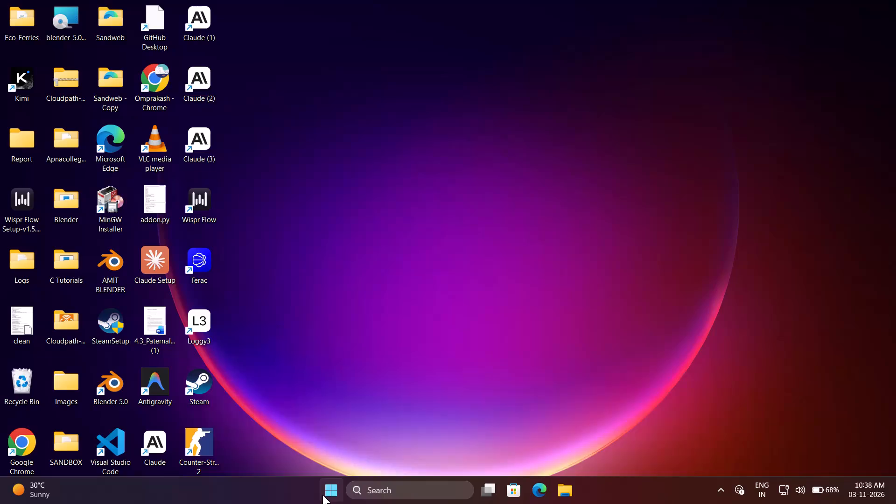
In File Explorer, open the Chapter 3 folder of Module 1 inside CODE's Basics of English Language Teaching I folder.
click(559, 487)
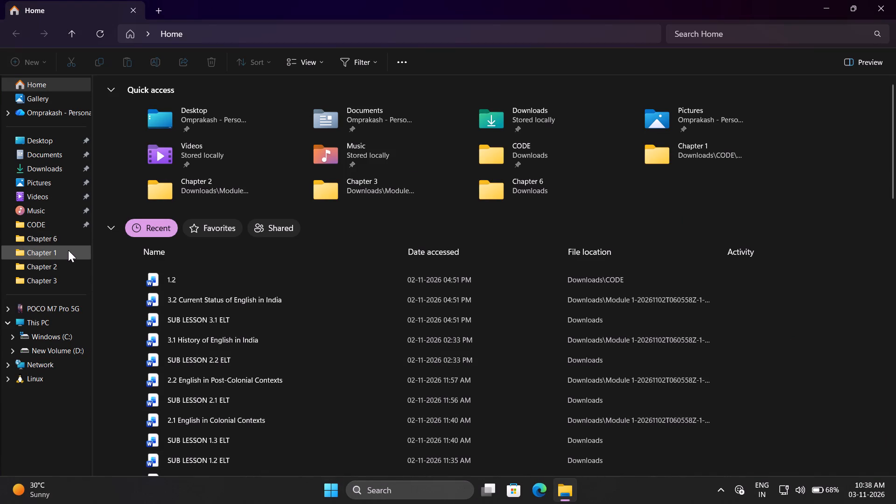
click(58, 279)
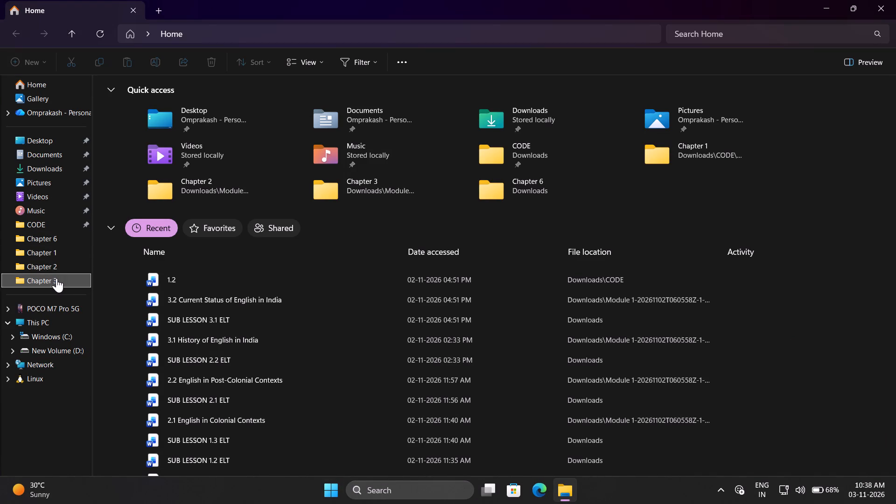
click(32, 224)
double_click(186, 118)
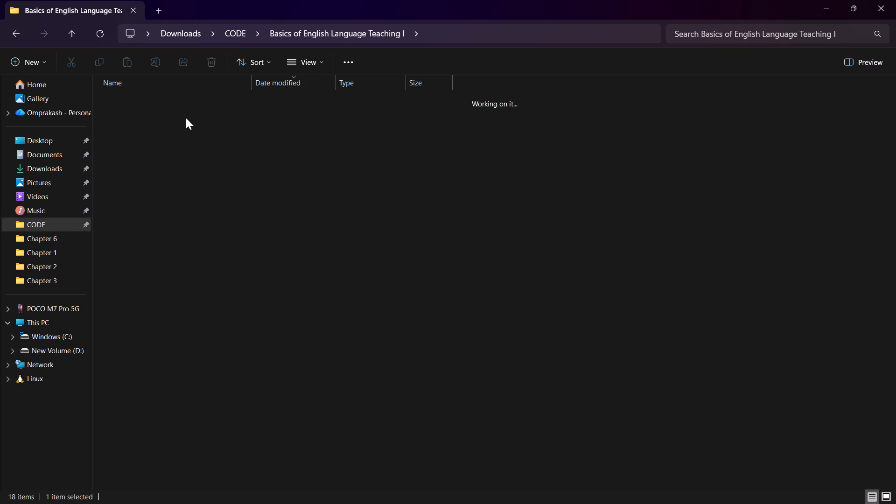
double_click(168, 108)
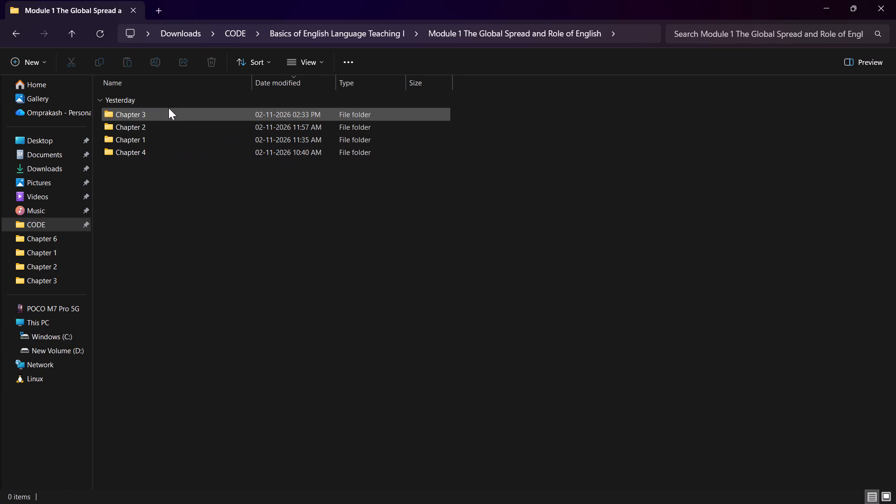
double_click(171, 113)
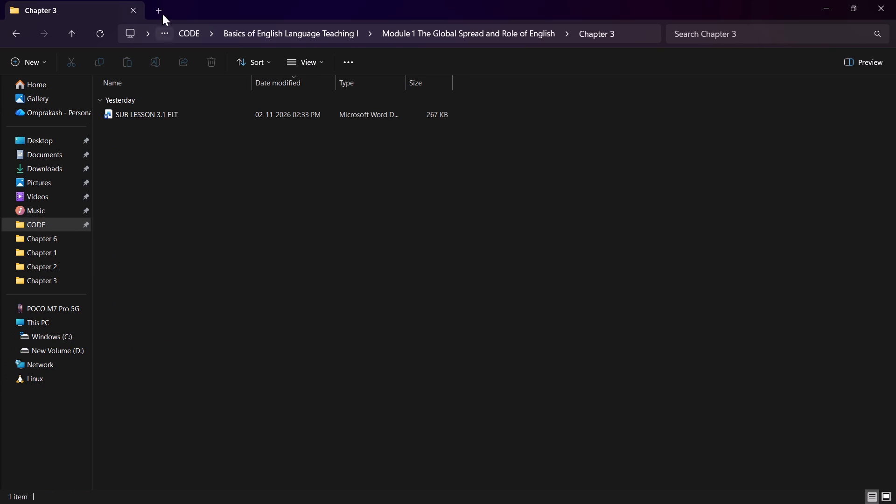
In a second File Explorer tab, open 3.2 Current Status of English in India from the downloaded Module 1 folder's Chapter 3.
click(157, 11)
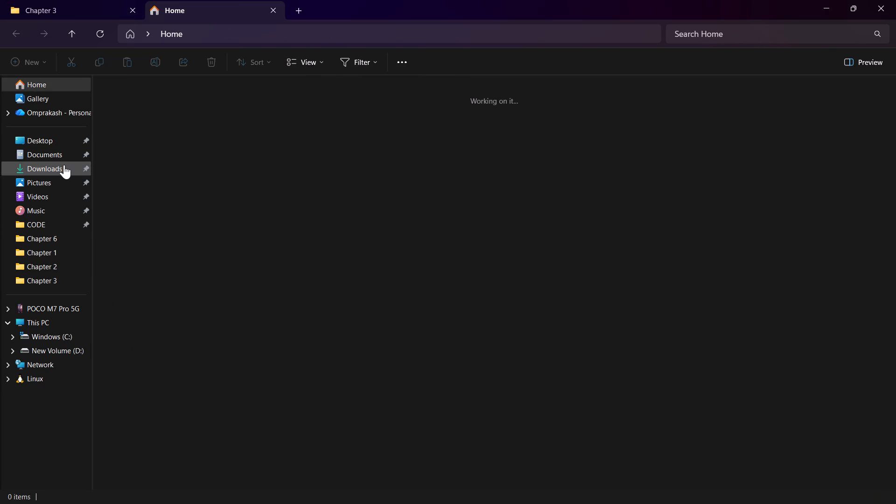
click(64, 165)
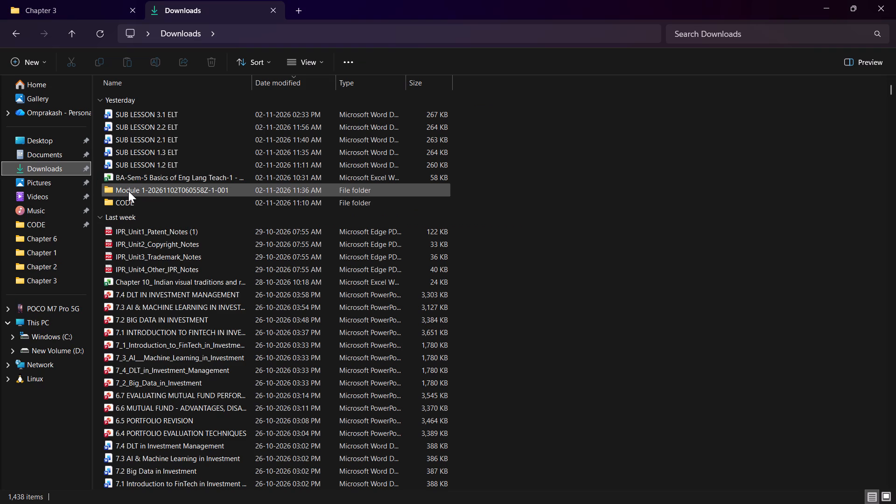
double_click(128, 191)
double_click(126, 113)
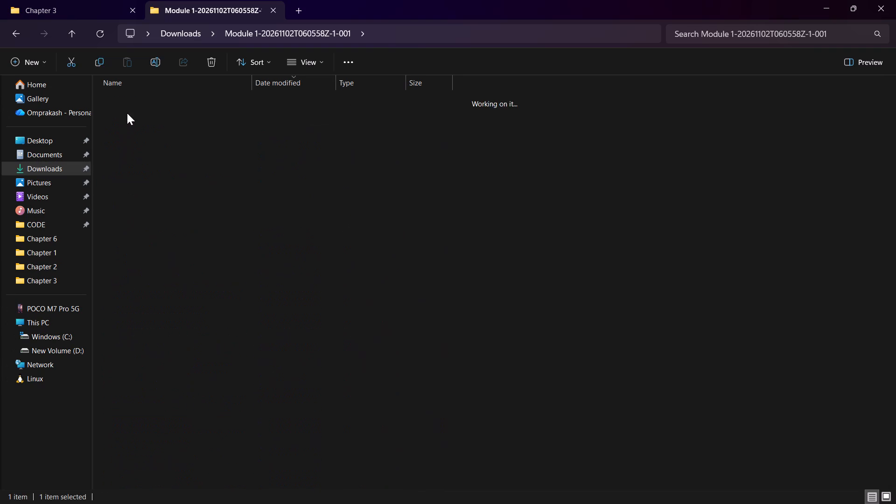
double_click(136, 115)
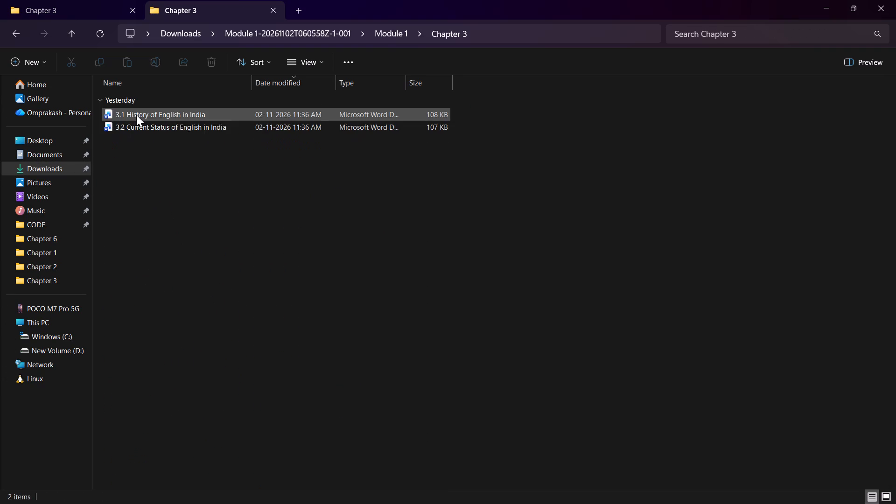
double_click(140, 126)
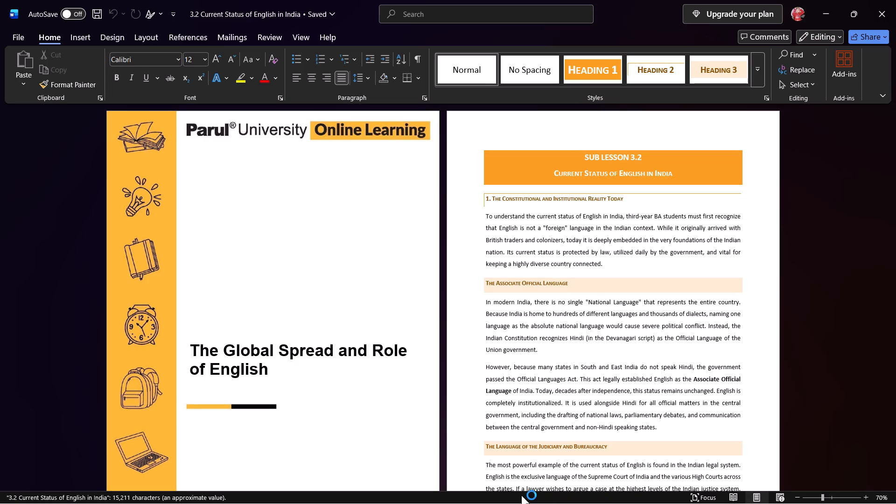
Return to File Explorer and open the Word documents 1.2 and SUB LESSON 1.1 EN from the CODE folder.
click(545, 497)
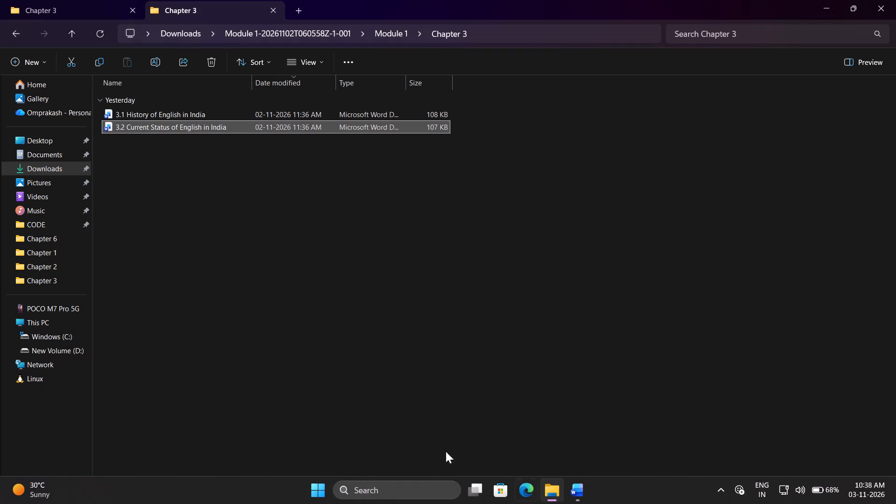
click(53, 219)
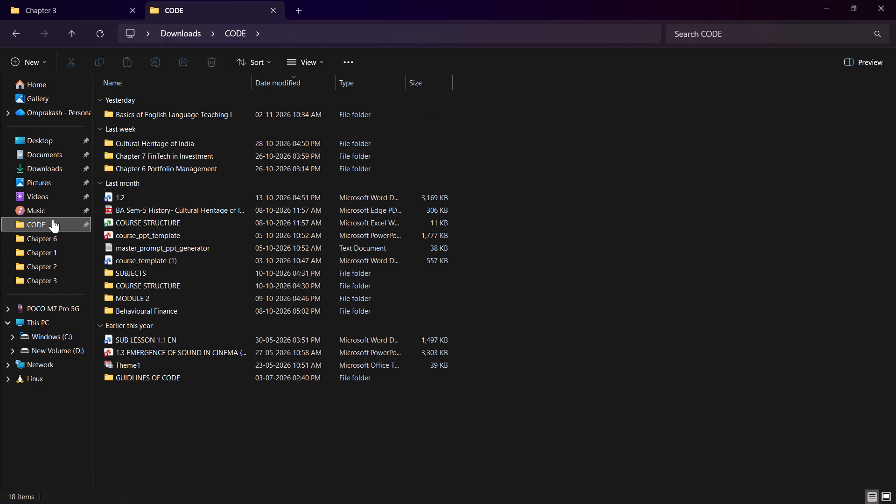
double_click(143, 197)
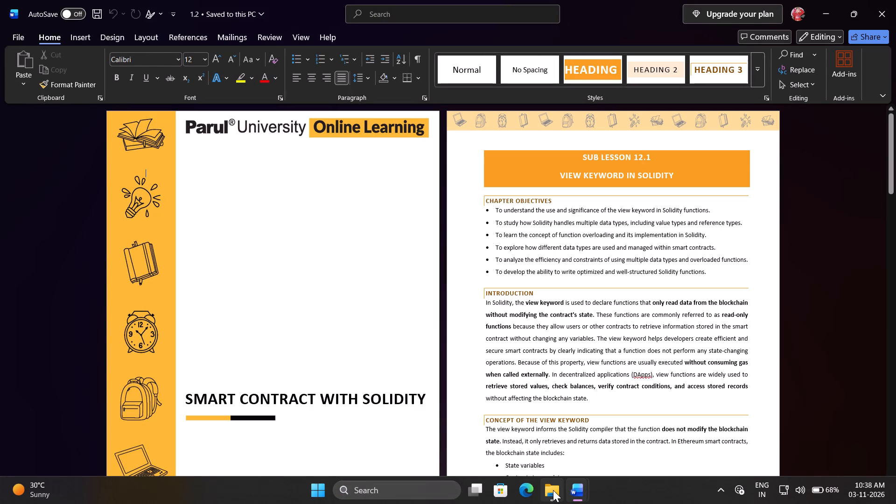
click(553, 490)
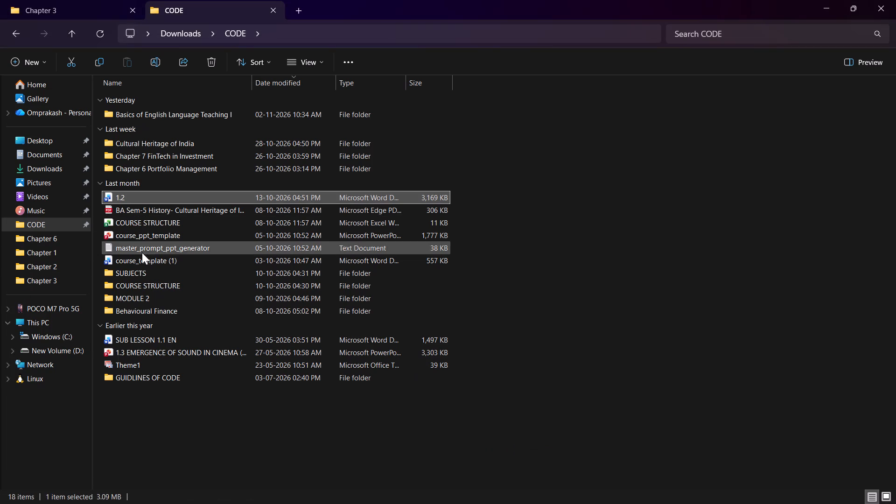
double_click(111, 337)
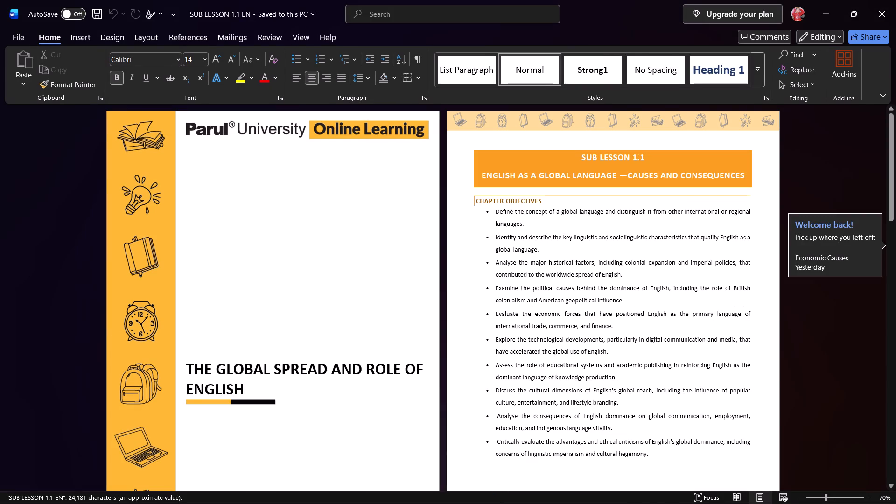
scroll(552, 322, down, 6)
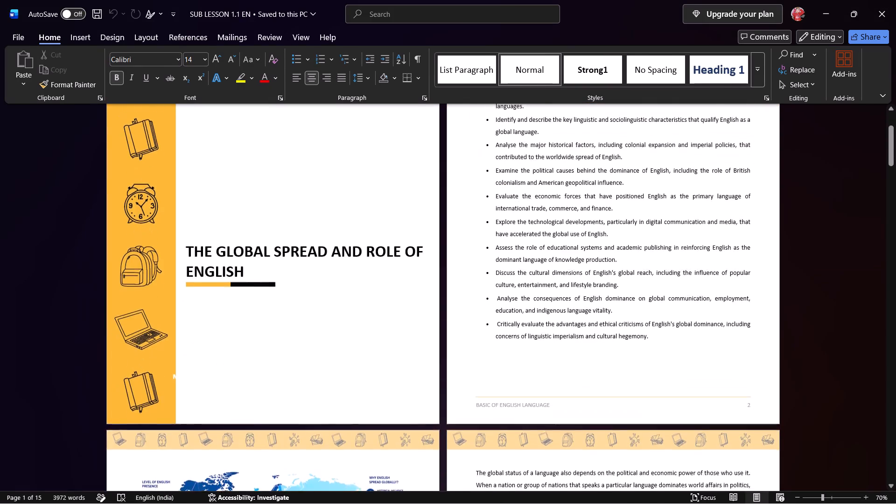
scroll(552, 322, up, 6)
scroll(552, 322, down, 6)
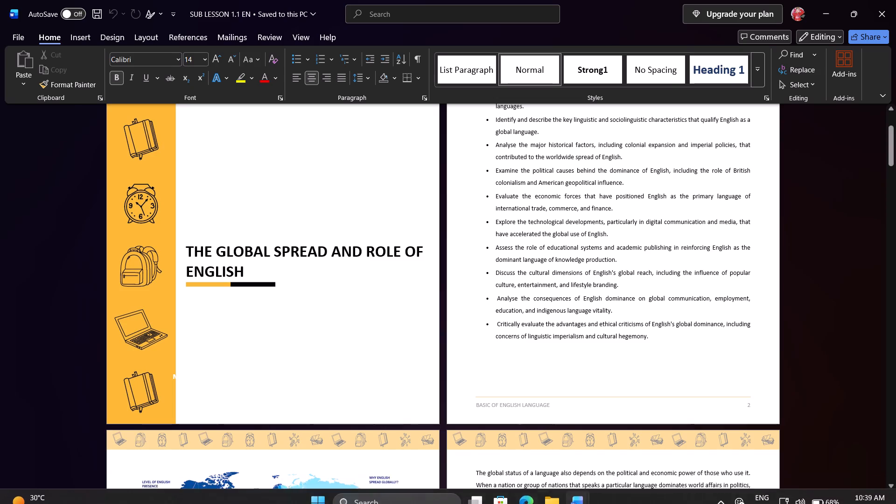
Open the BA-Sem-5 Basics of Eng Lang Teach-1 course structure workbook from the Downloads folder in Excel.
click(552, 495)
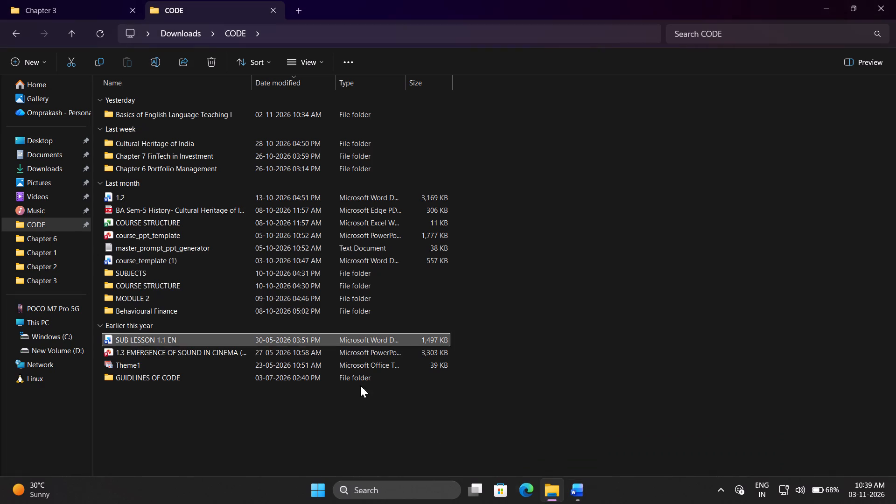
click(37, 175)
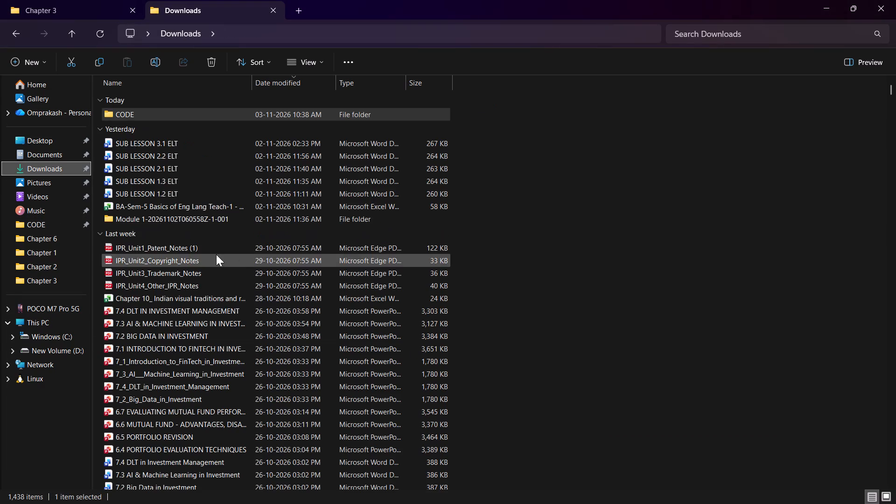
double_click(173, 204)
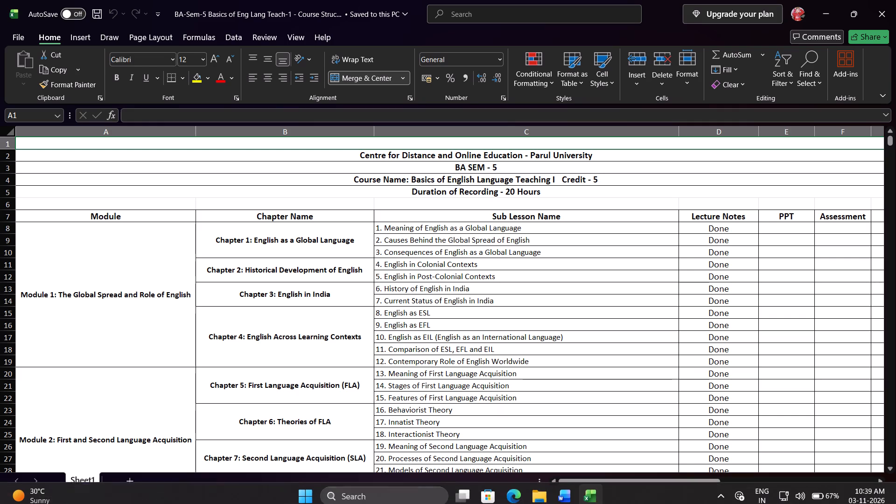
click(543, 487)
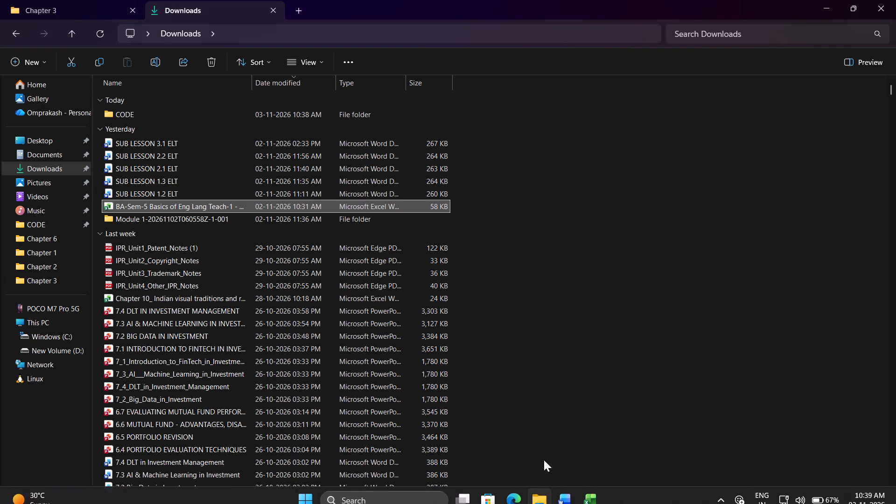
click(592, 498)
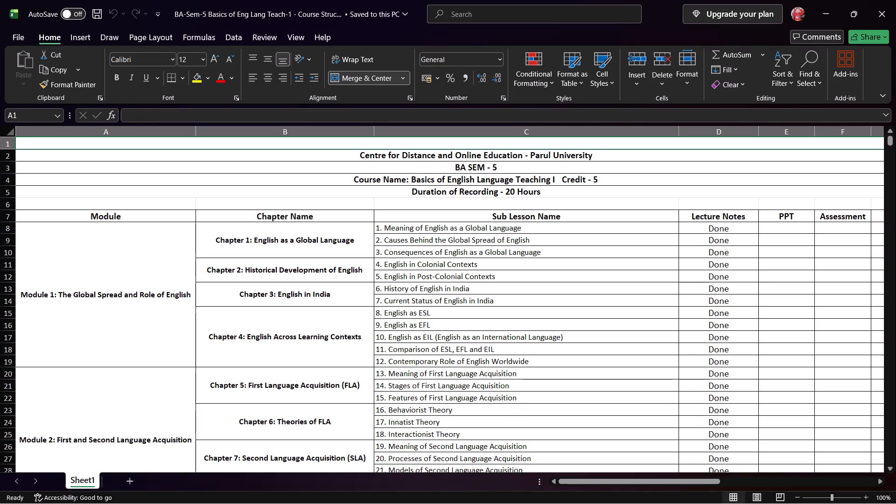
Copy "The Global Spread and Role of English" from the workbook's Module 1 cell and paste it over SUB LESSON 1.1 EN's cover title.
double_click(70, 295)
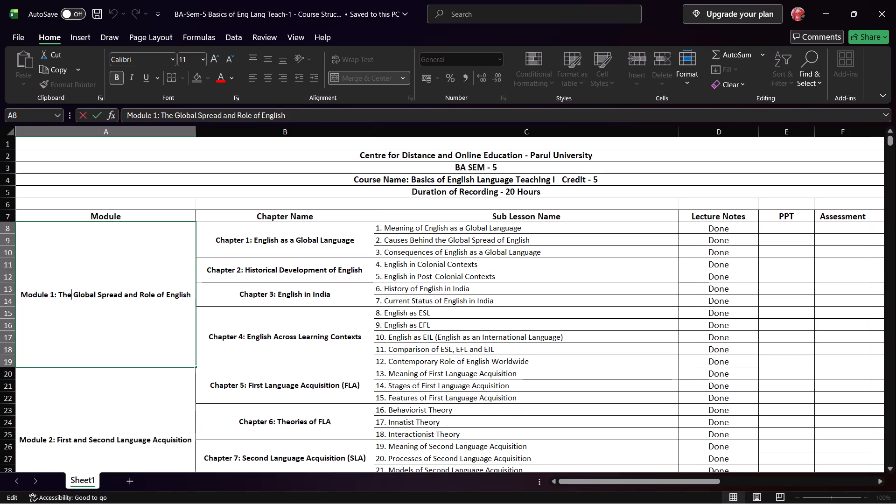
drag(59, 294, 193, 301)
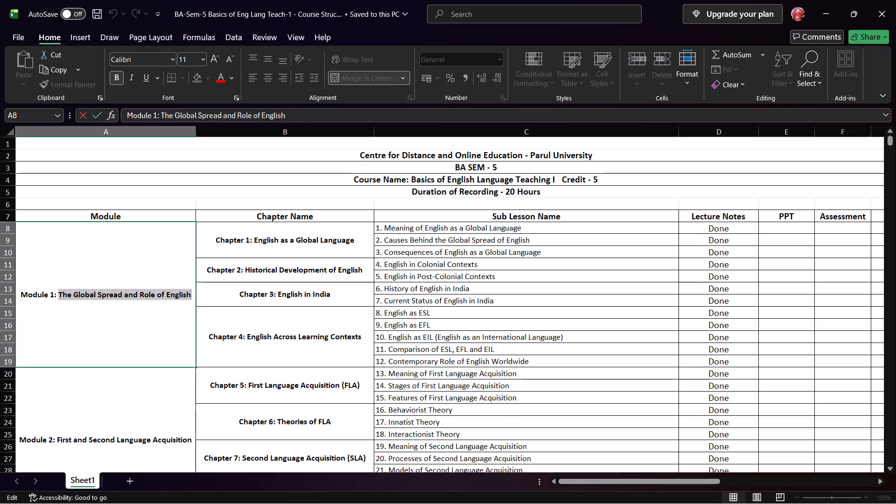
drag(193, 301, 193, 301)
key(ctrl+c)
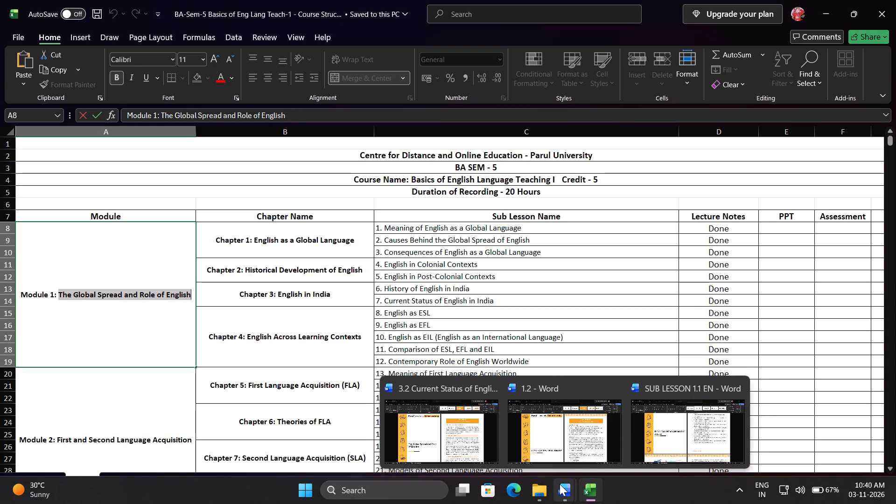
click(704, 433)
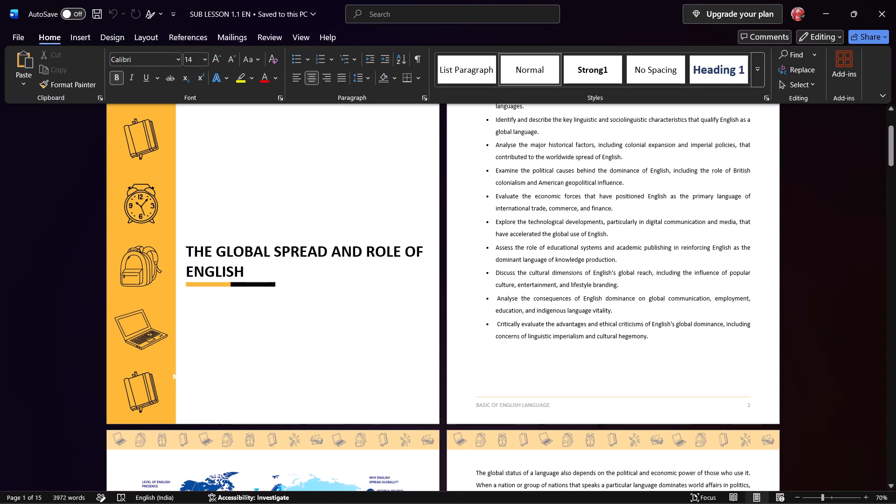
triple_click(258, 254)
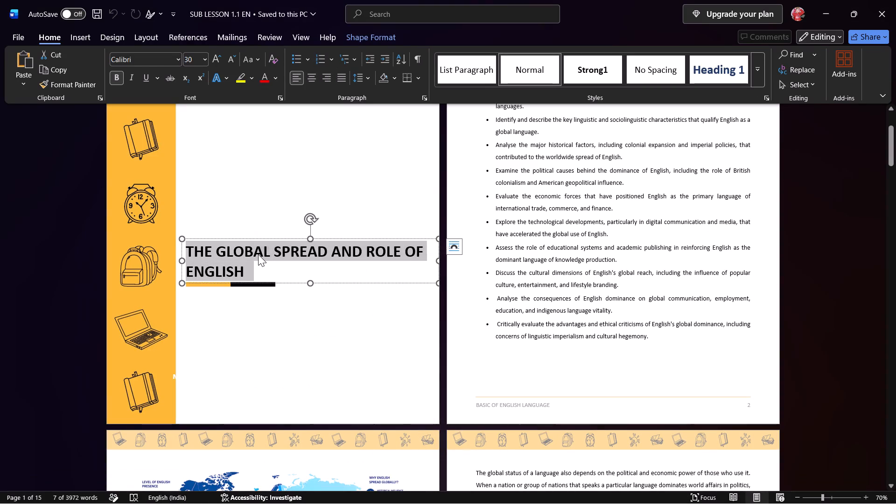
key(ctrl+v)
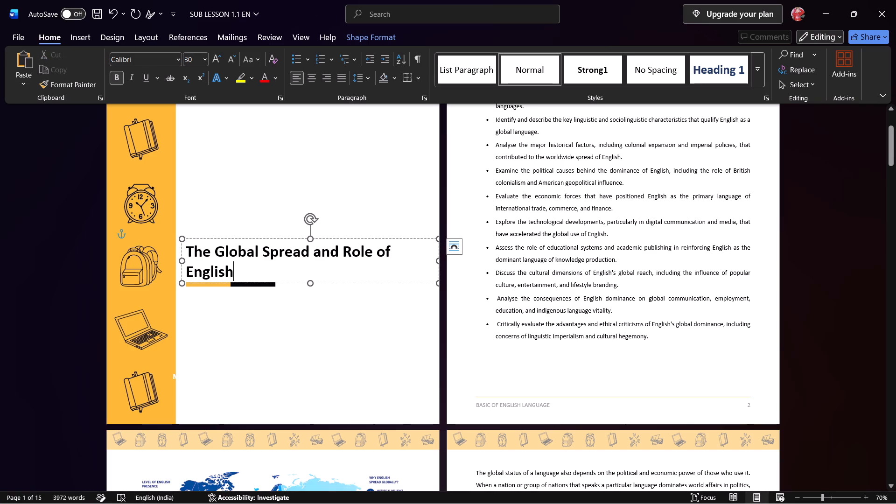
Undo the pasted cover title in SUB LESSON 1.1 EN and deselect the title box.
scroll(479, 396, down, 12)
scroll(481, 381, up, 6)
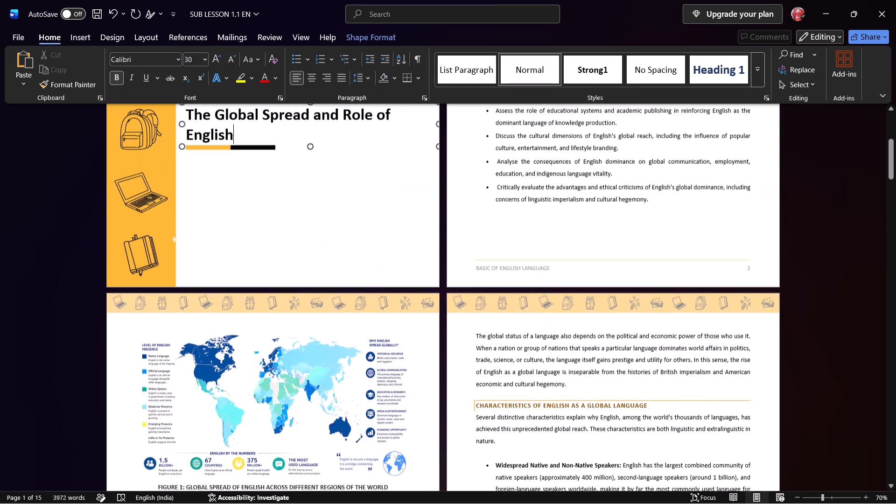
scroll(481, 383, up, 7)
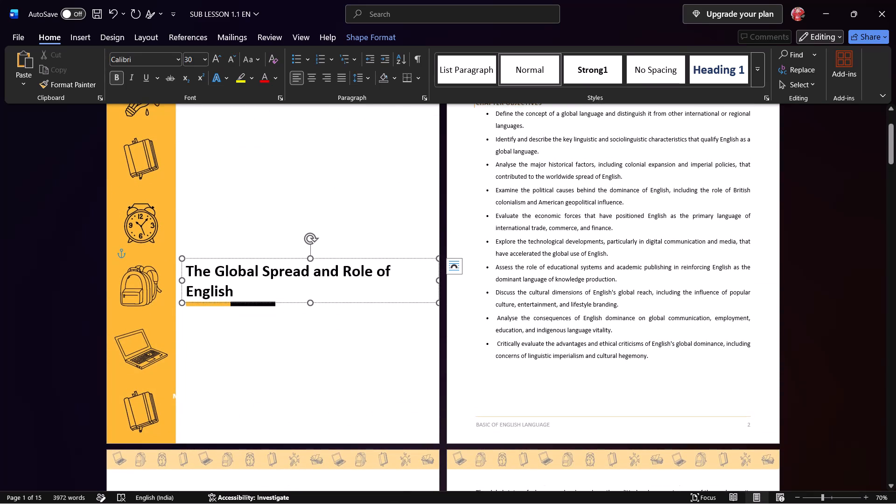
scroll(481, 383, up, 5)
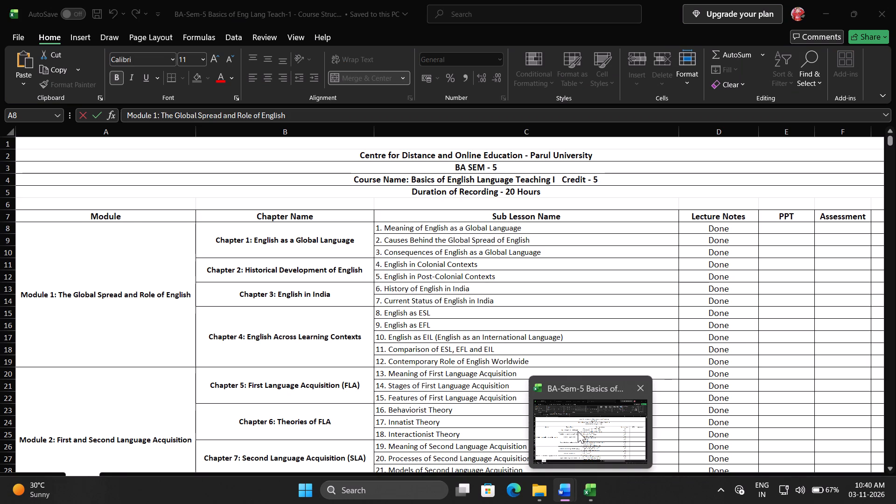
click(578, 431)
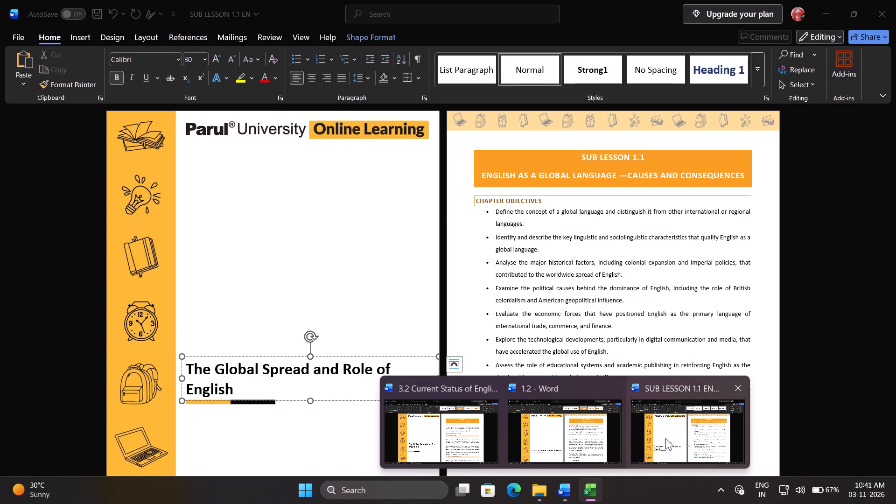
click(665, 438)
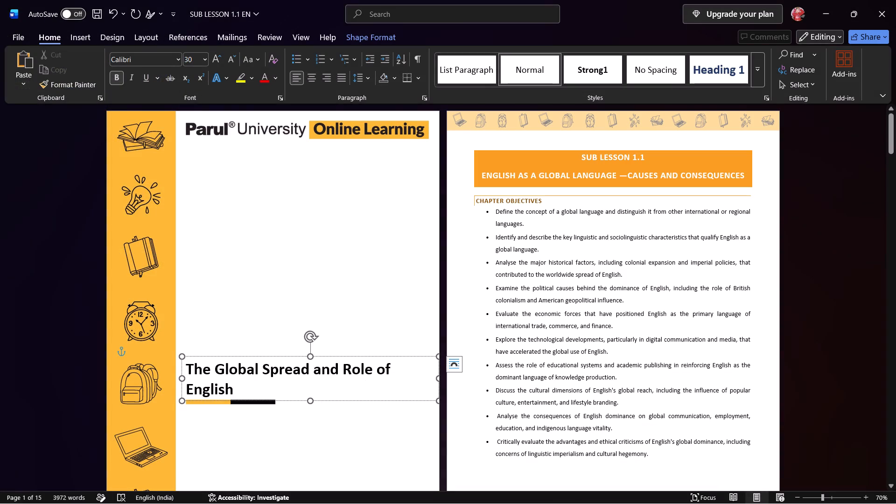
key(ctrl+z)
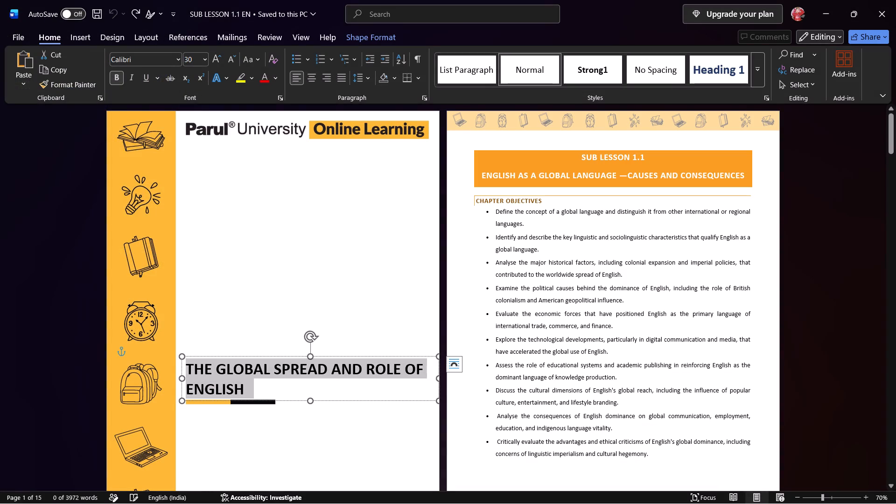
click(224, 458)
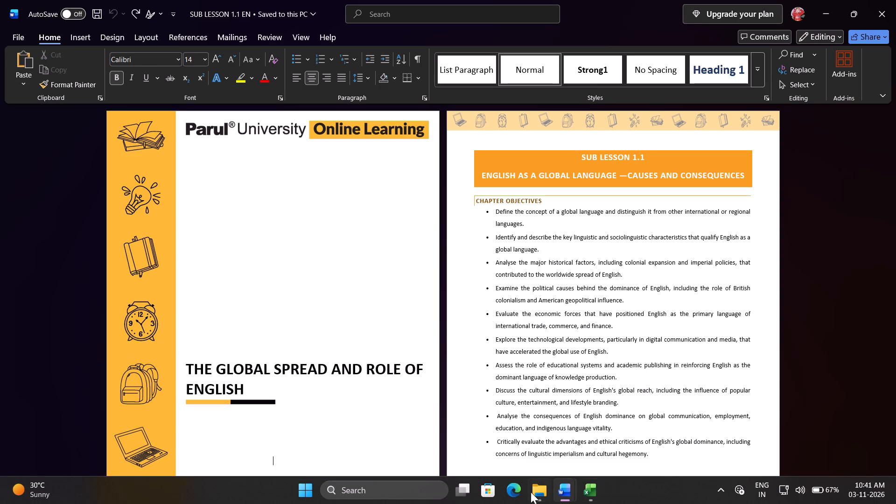
Switch to the 3.2 Current Status of English in India document and copy all its content after the cover page.
key(alt+Tab)
key(alt+Tab)
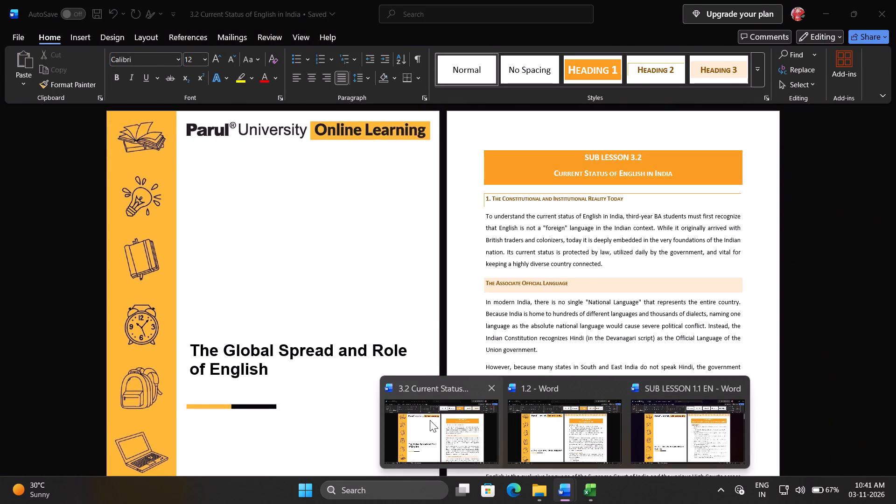
click(430, 420)
key(alt+Tab)
key(alt+Tab)
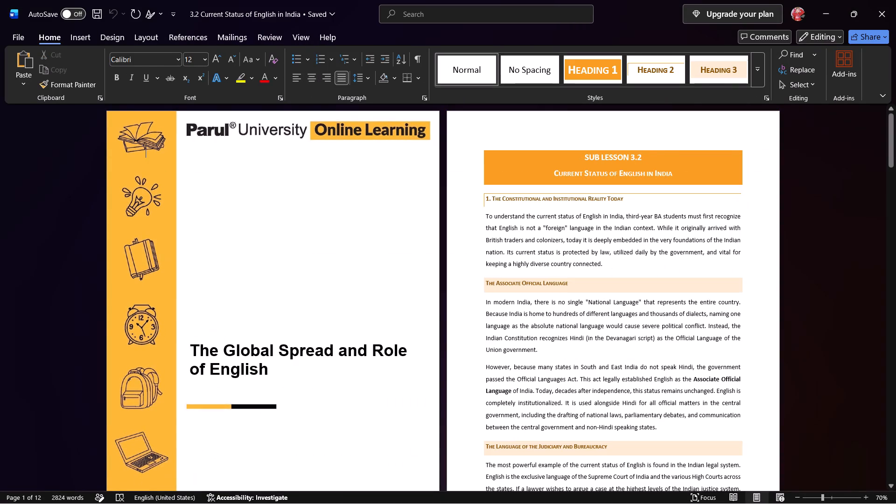
key(alt+Tab)
key(alt+Tab)
key(alt+Tab)
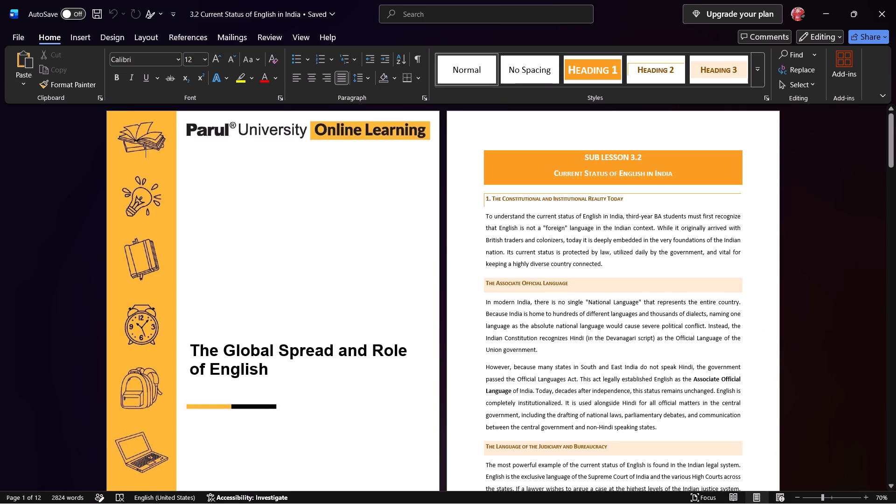
key(alt+Tab)
scroll(587, 159, left, 1)
ctrl+scroll(587, 159, down, 6)
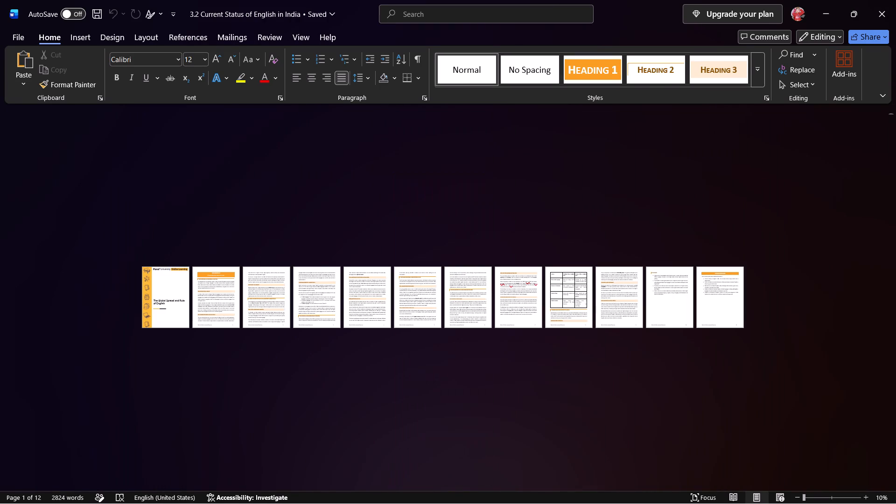
drag(738, 298, 414, 262)
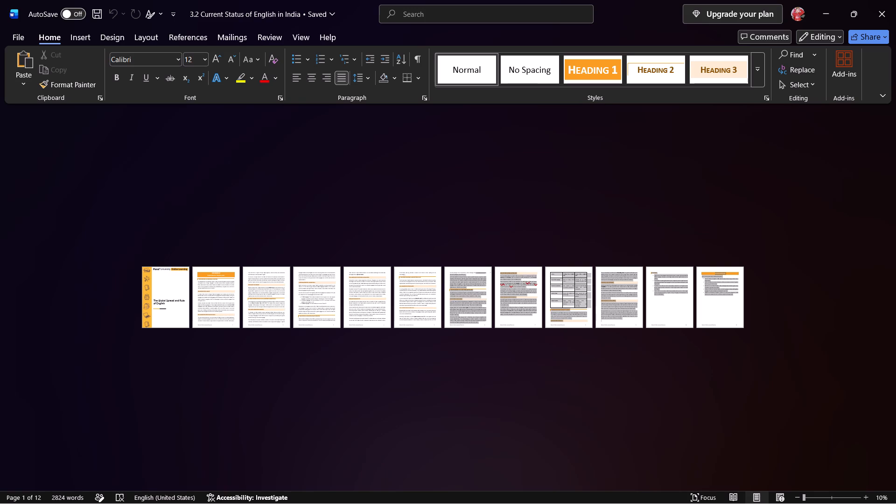
drag(414, 262, 206, 259)
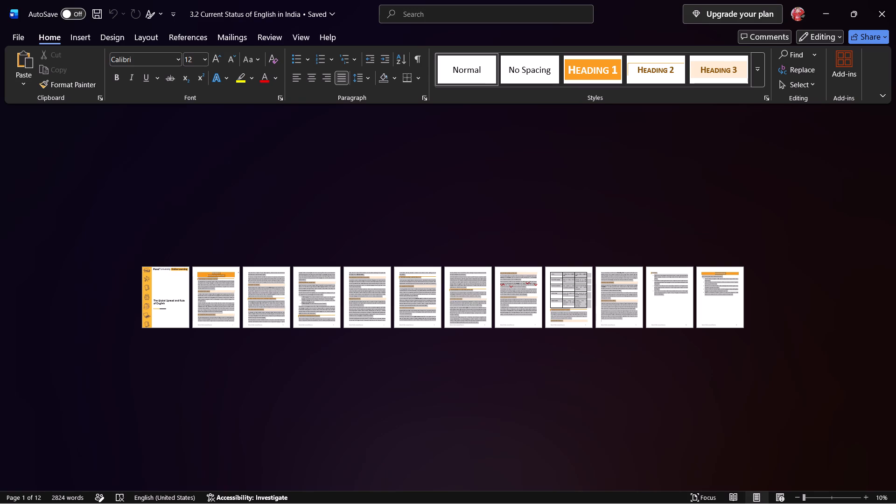
drag(206, 259, 206, 256)
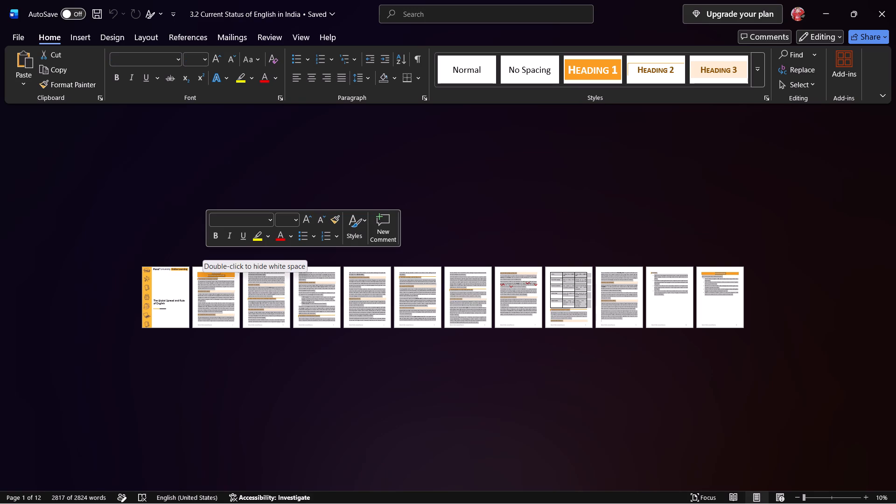
key(ctrl+c)
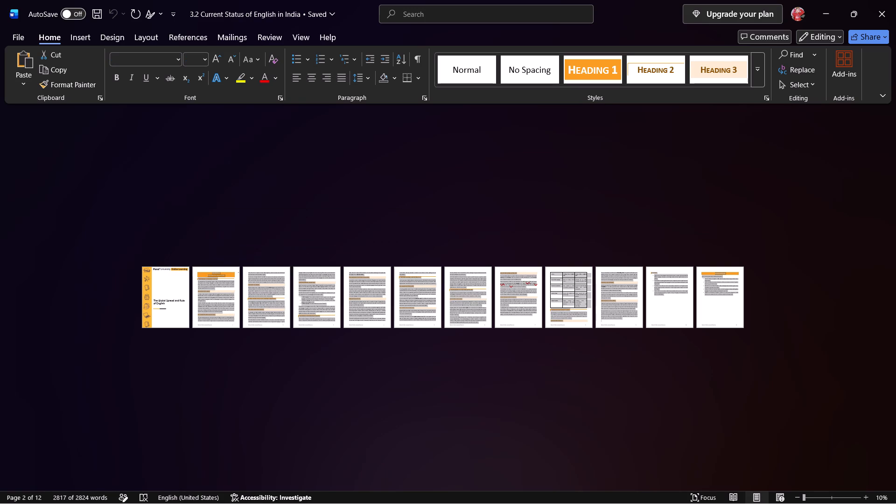
Switch to SUB LESSON 1.1 EN and select all its content after the cover page, from the lesson heading to the end.
ctrl+scroll(303, 290, up, 8)
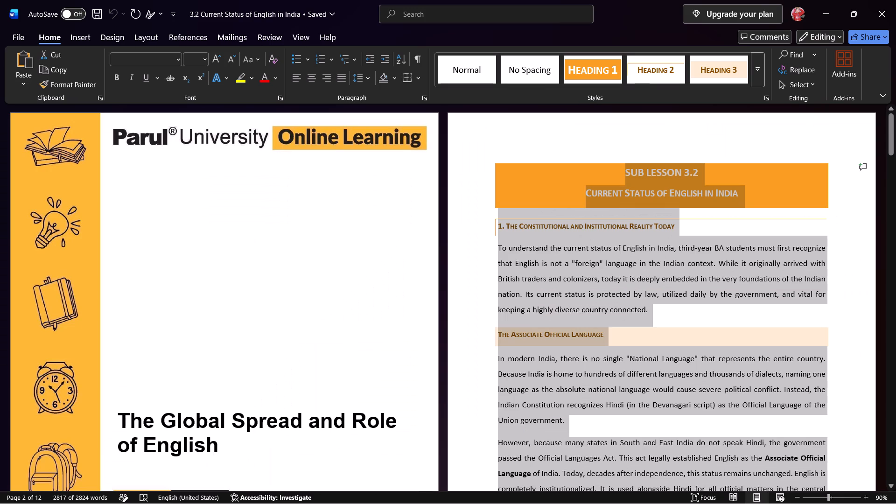
ctrl+scroll(196, 314, down, 5)
ctrl+scroll(196, 313, up, 1)
scroll(232, 312, down, 11)
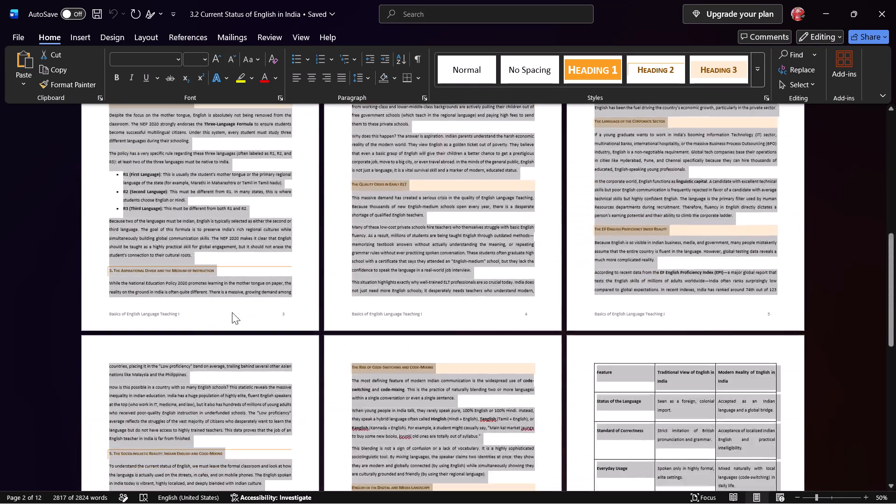
scroll(232, 312, down, 7)
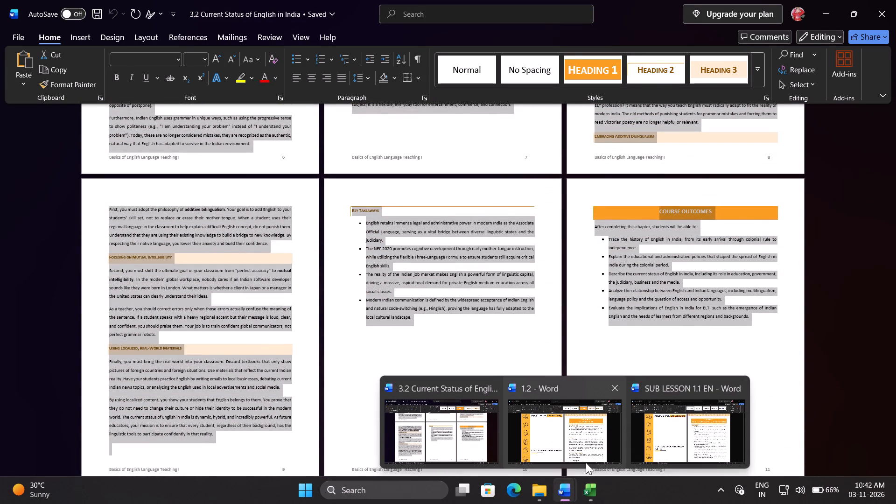
click(693, 429)
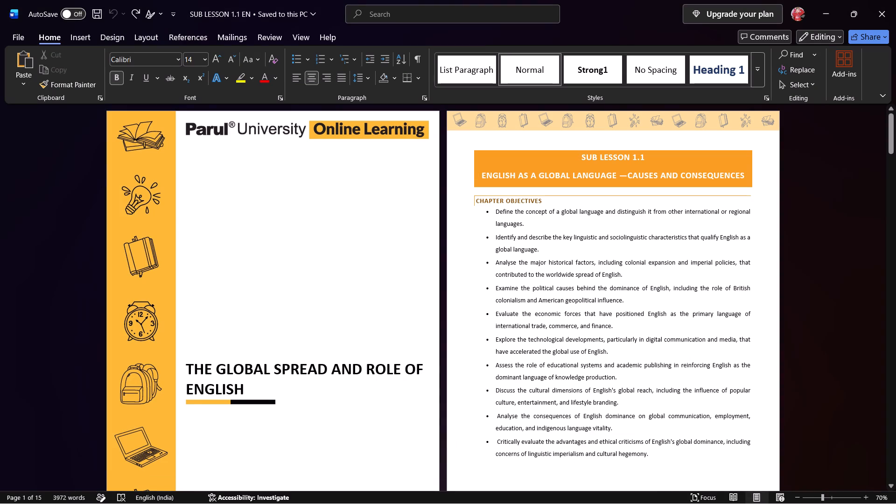
ctrl+scroll(679, 298, down, 8)
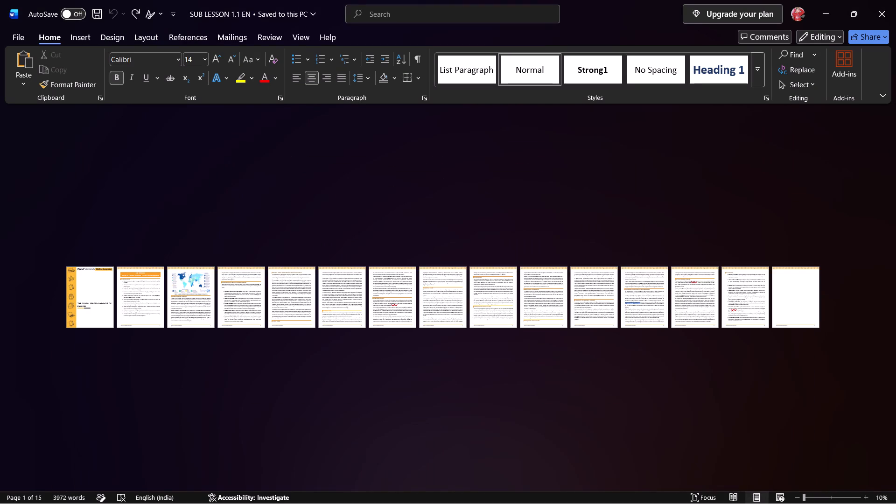
drag(813, 308, 161, 290)
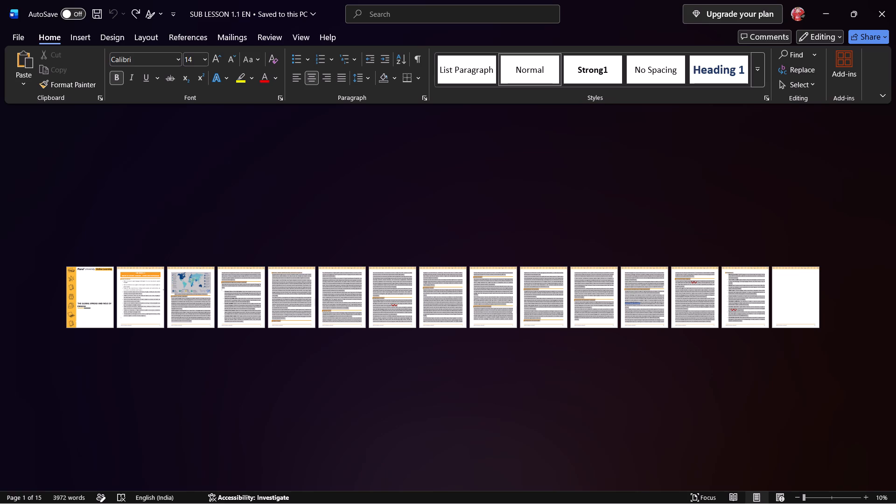
drag(161, 290, 136, 267)
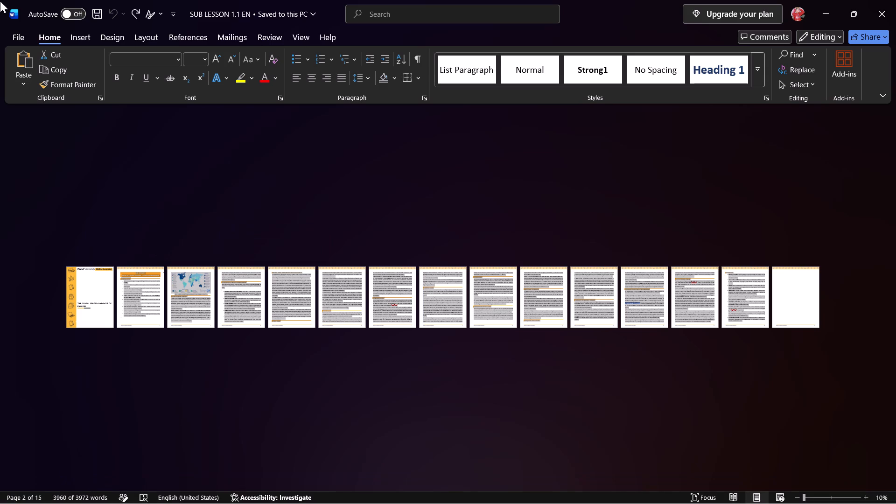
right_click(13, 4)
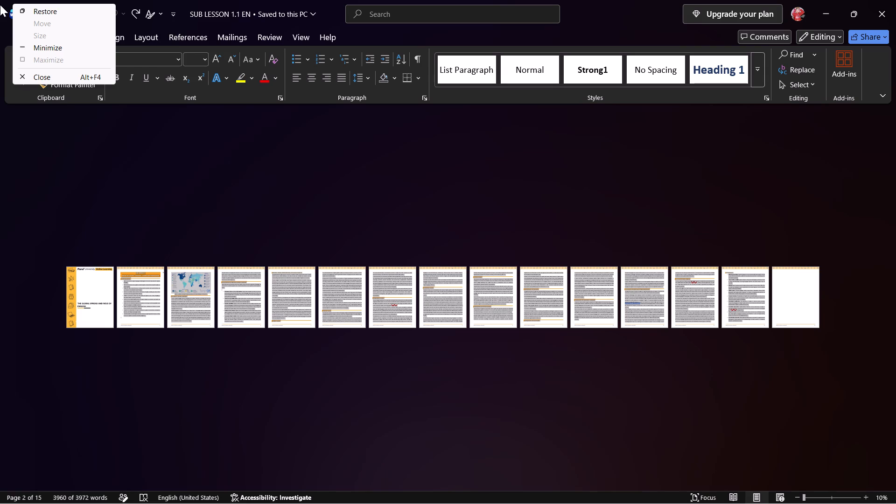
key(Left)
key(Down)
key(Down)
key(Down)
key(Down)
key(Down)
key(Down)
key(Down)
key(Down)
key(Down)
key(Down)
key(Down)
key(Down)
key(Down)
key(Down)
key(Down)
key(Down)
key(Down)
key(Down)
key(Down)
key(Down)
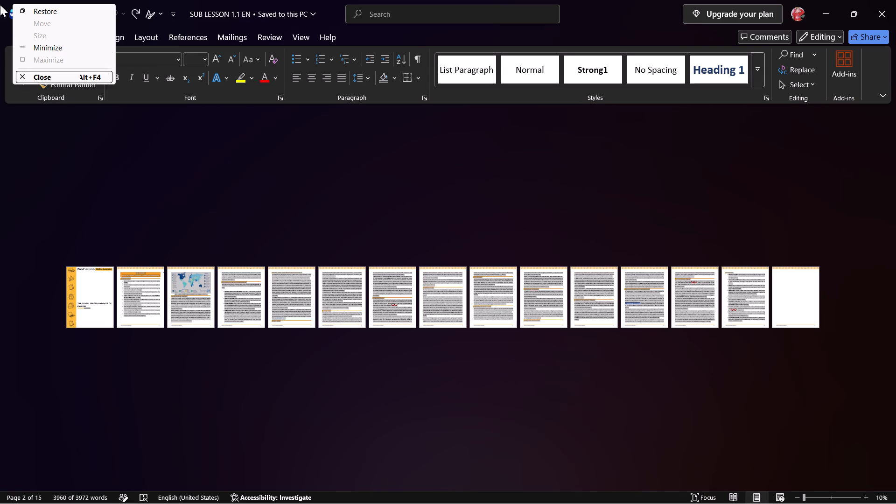
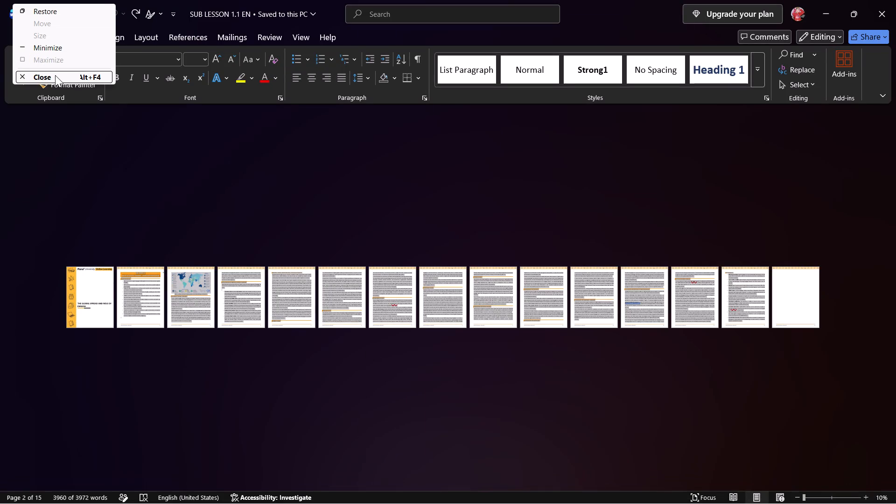
Delete everything after the cover page in SUB LESSON 1.1 EN and paste the copied 3.2 content in its place.
click(187, 172)
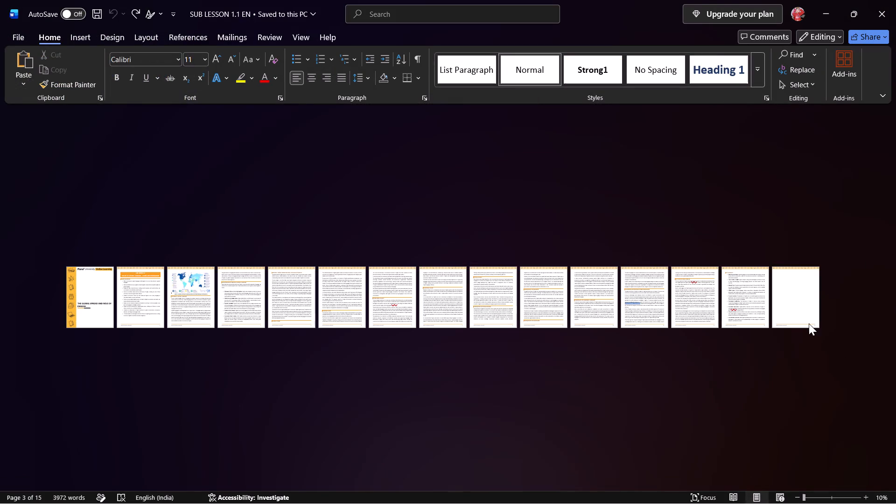
drag(809, 307, 134, 257)
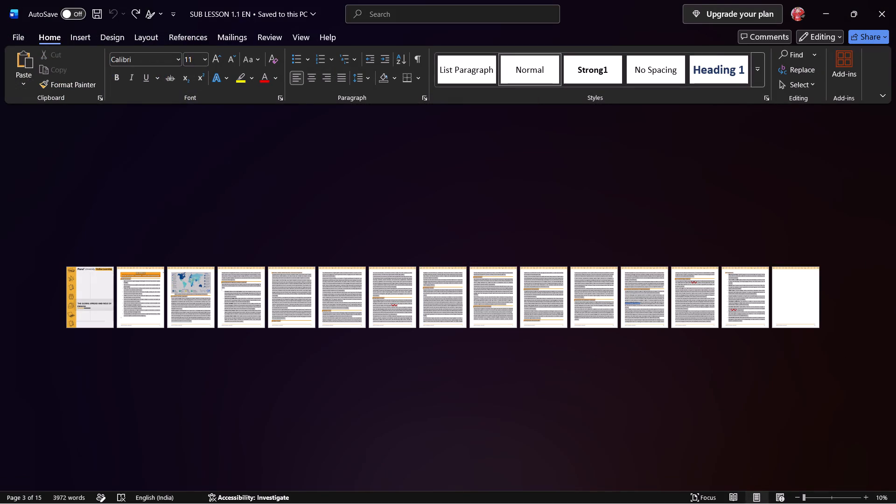
drag(134, 257, 133, 257)
key(BackSpace)
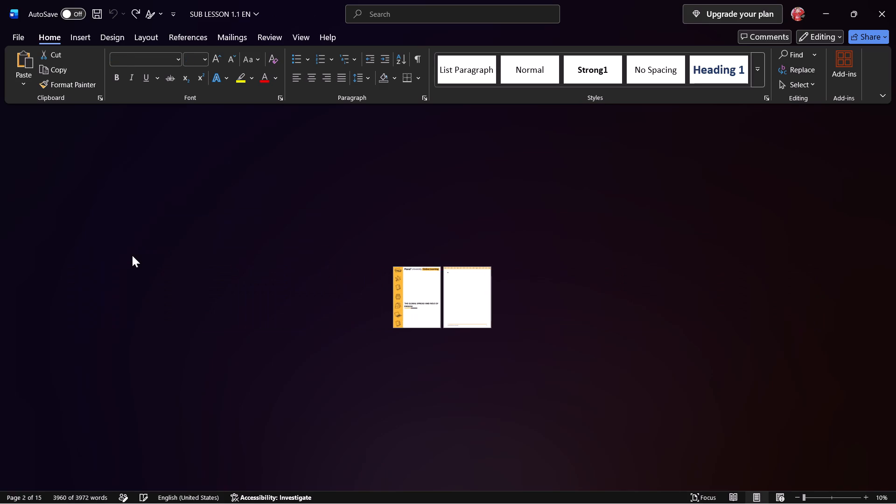
ctrl+scroll(465, 243, up, 7)
ctrl+scroll(464, 243, down, 1)
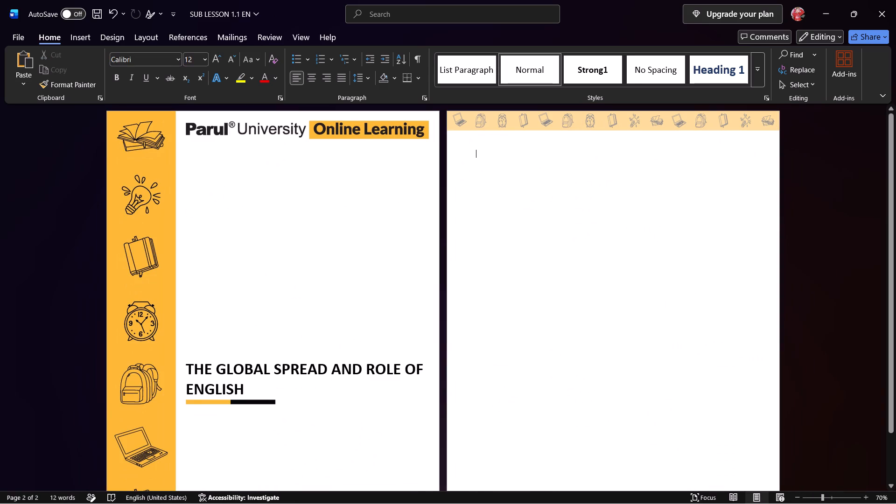
key(ctrl+v)
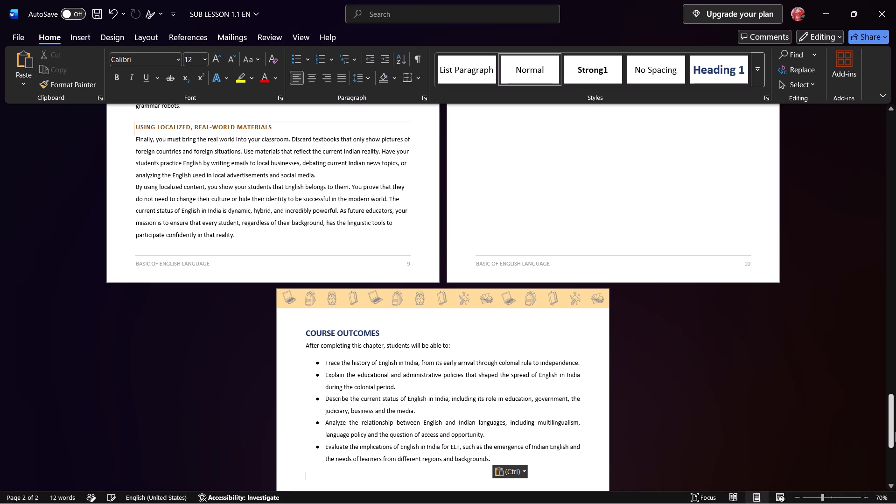
Copy the orange lesson-heading formatting from the 1.2 document onto SUB LESSON 1.1 EN's "SUB LESSON 3.2 Current Status of English in India" heading.
drag(889, 422, 794, 67)
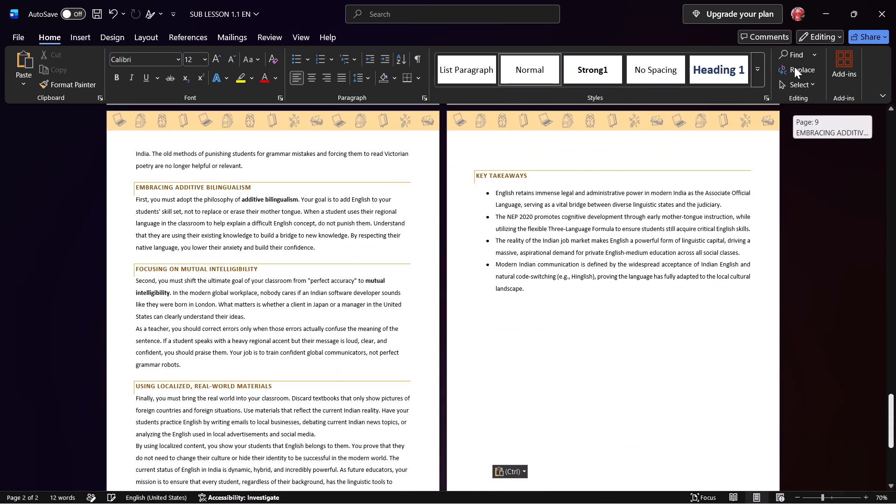
drag(794, 67, 795, 67)
drag(890, 404, 811, 226)
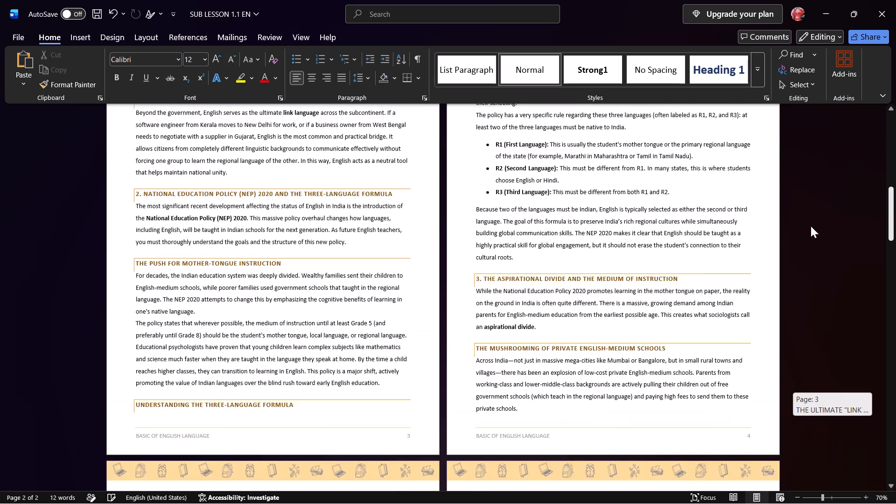
drag(811, 226, 779, 174)
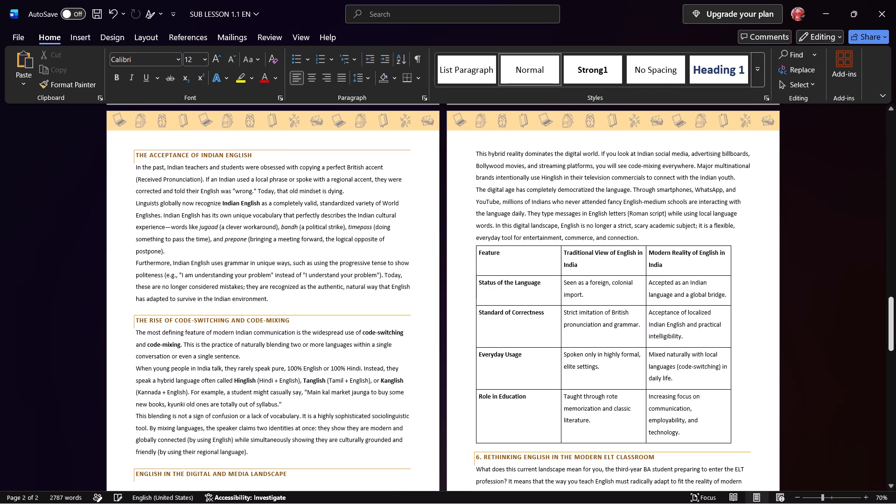
drag(891, 336, 859, 142)
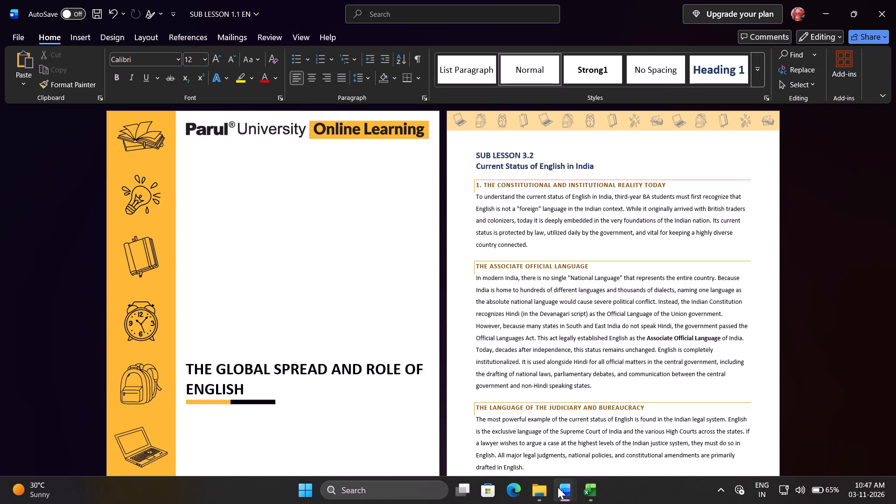
click(570, 455)
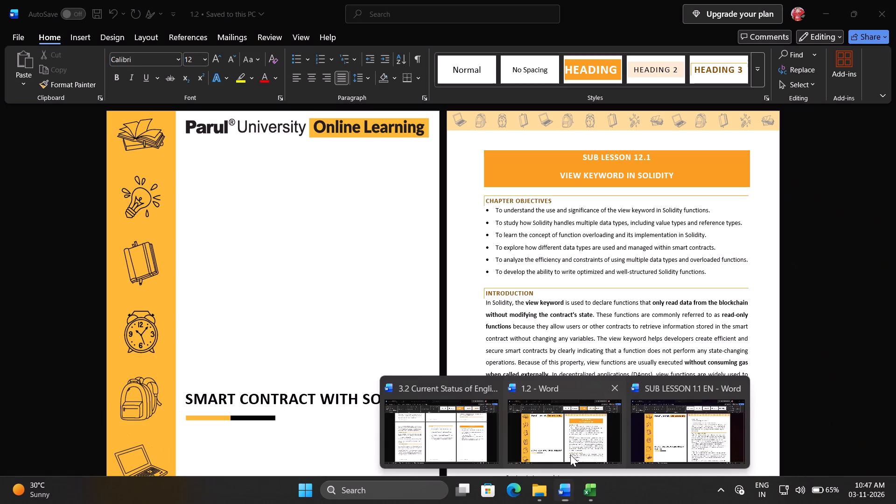
drag(689, 180, 585, 152)
click(59, 84)
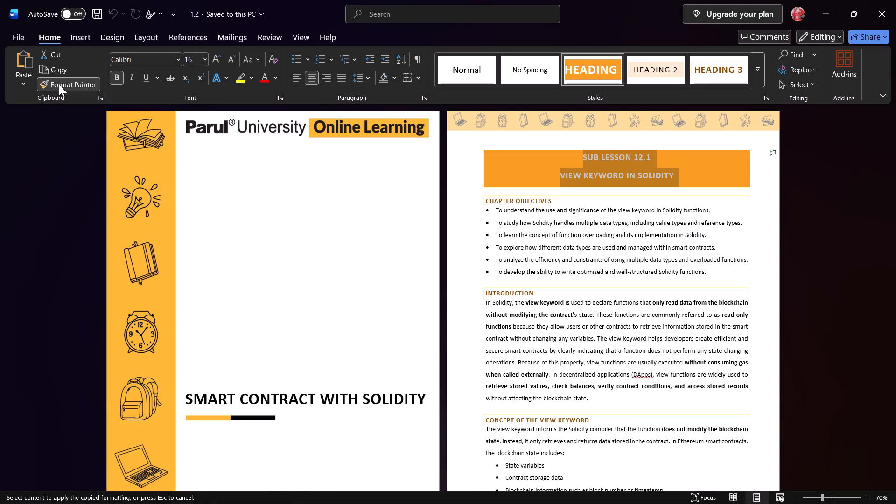
key(alt+Tab)
drag(620, 170, 523, 148)
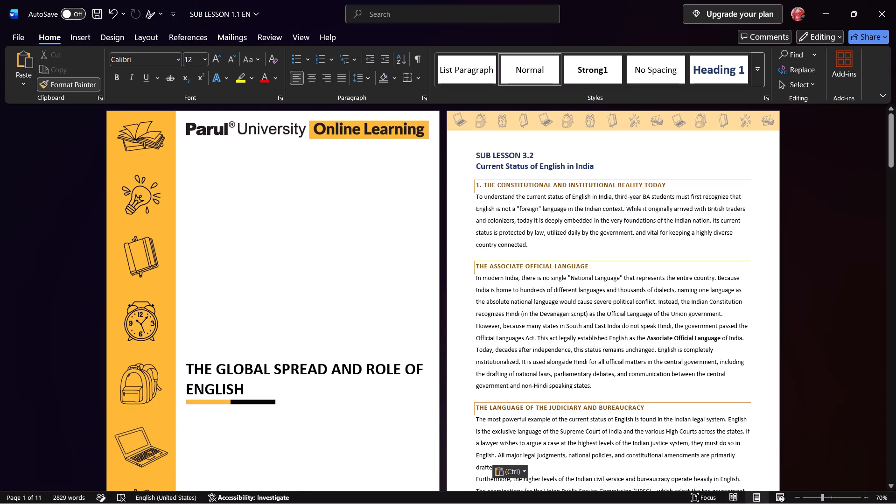
drag(523, 148, 480, 154)
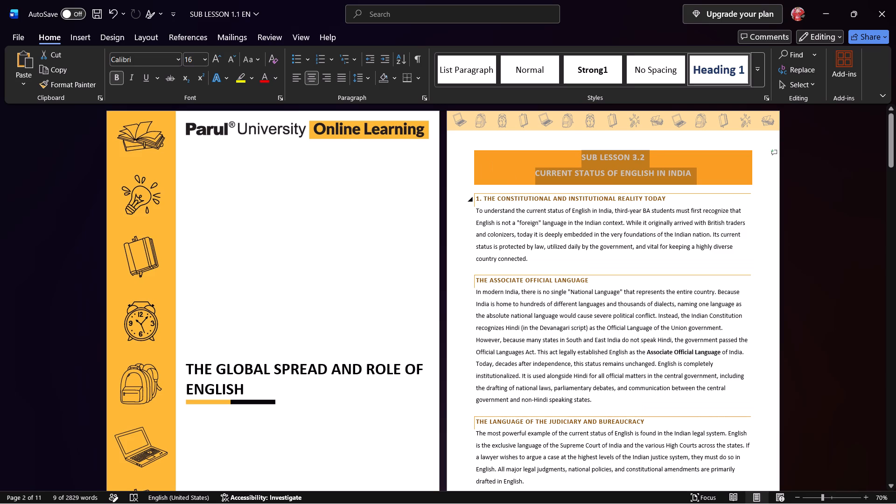
Justify the entire SUB LESSON 1.1 EN document and set its line spacing to 1.5.
key(ctrl+a)
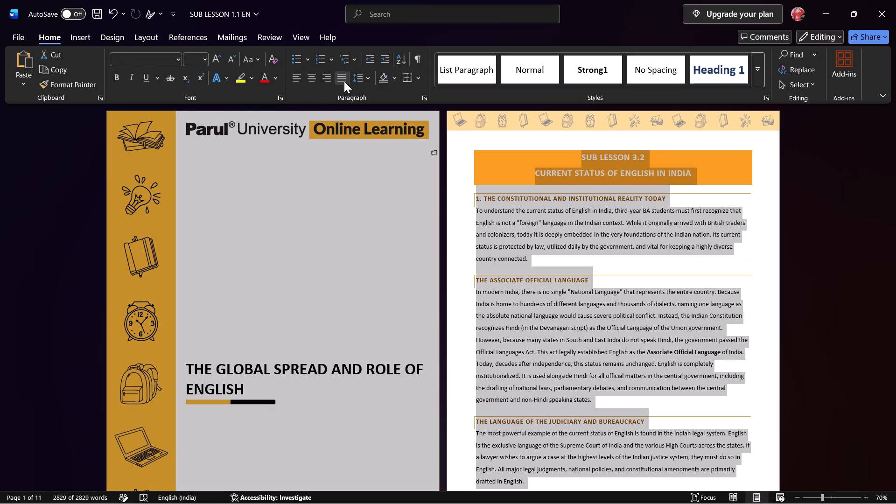
click(343, 81)
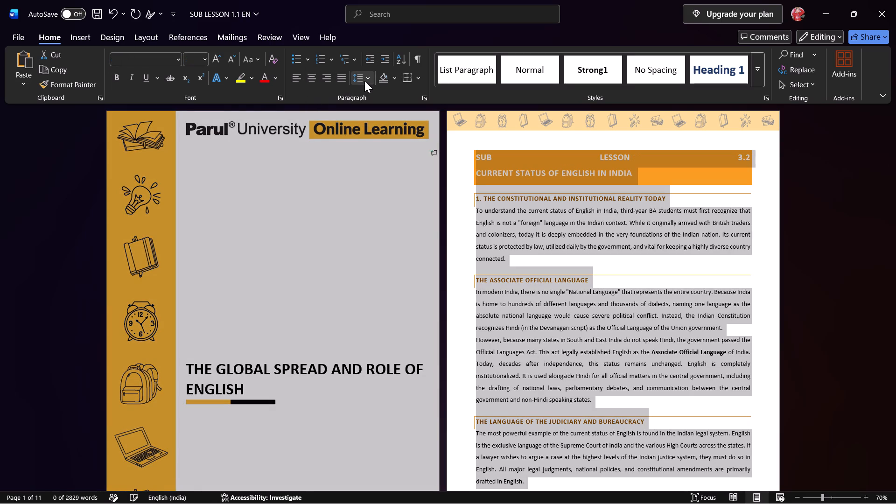
click(364, 81)
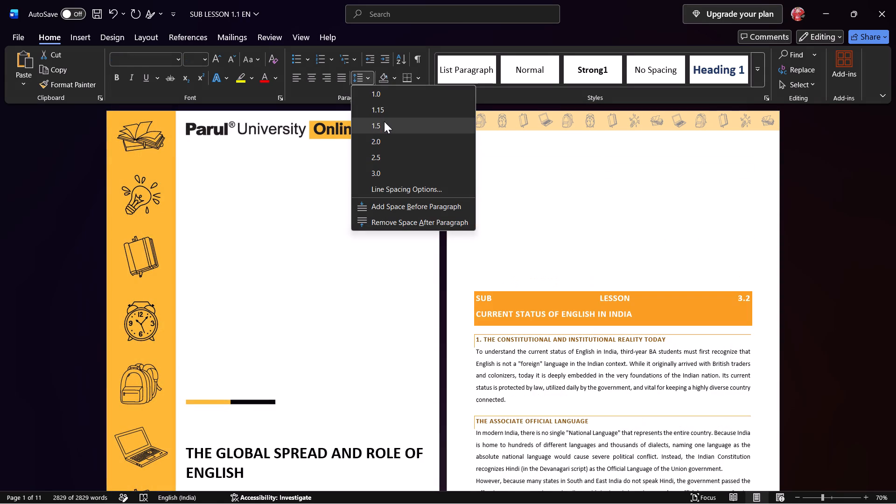
click(384, 121)
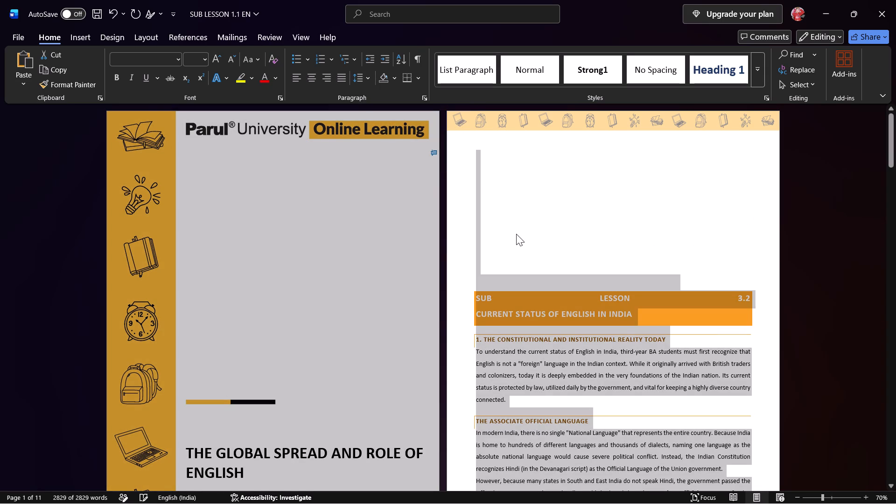
Delete the surplus blank lines above the orange SUB LESSON 3.2 heading on page 2.
click(527, 233)
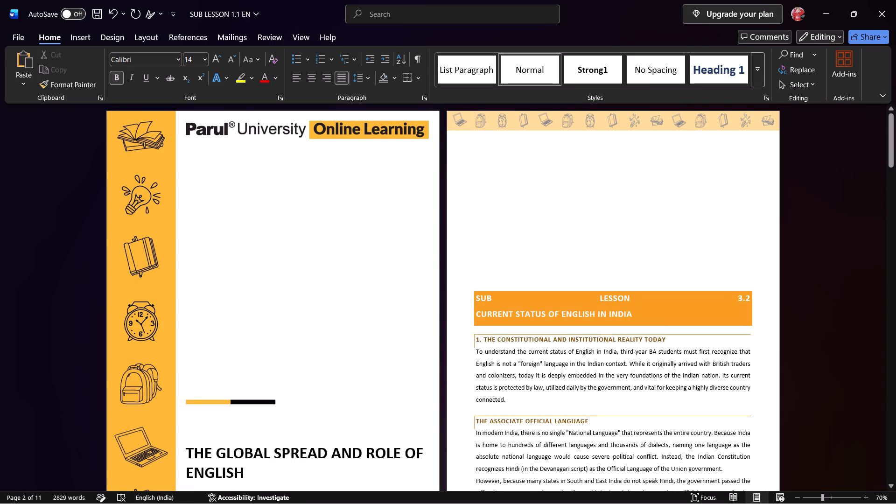
key(Delete)
key(Delete)
key(Delete)
key(Delete)
key(Delete)
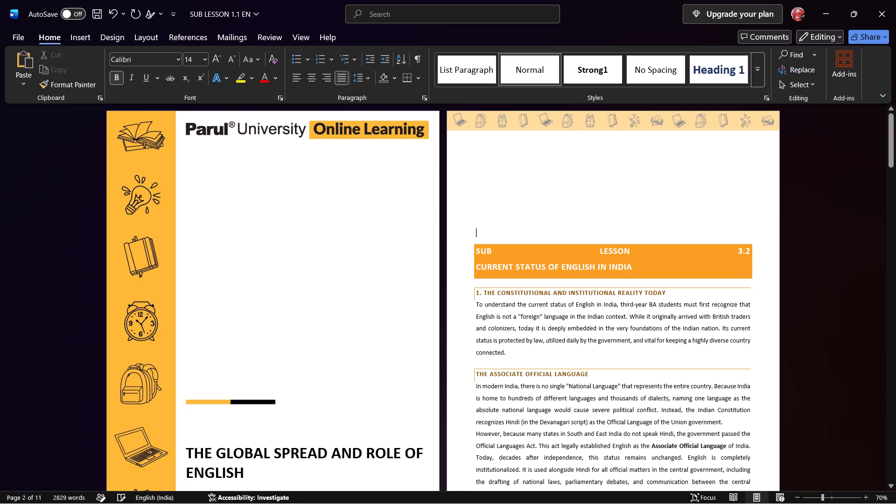
click(515, 180)
click(525, 152)
key(Delete)
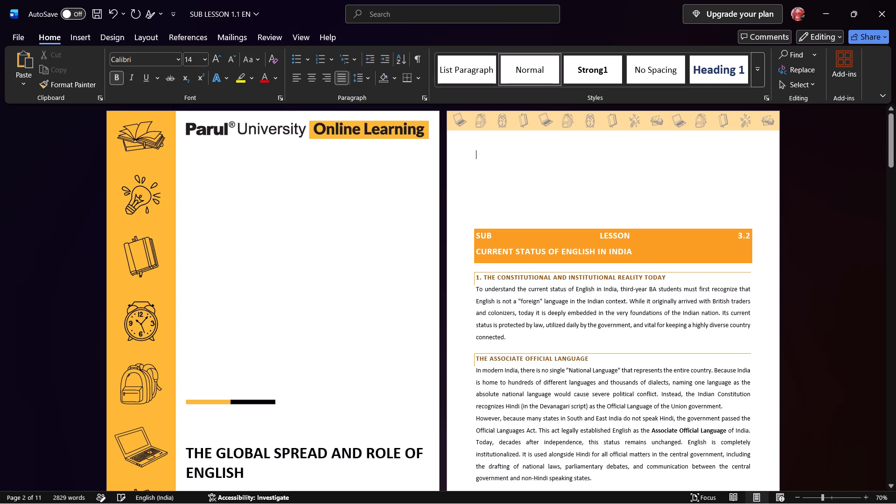
key(Delete)
key(Delete)
key(Delete)
key(Delete)
key(Delete)
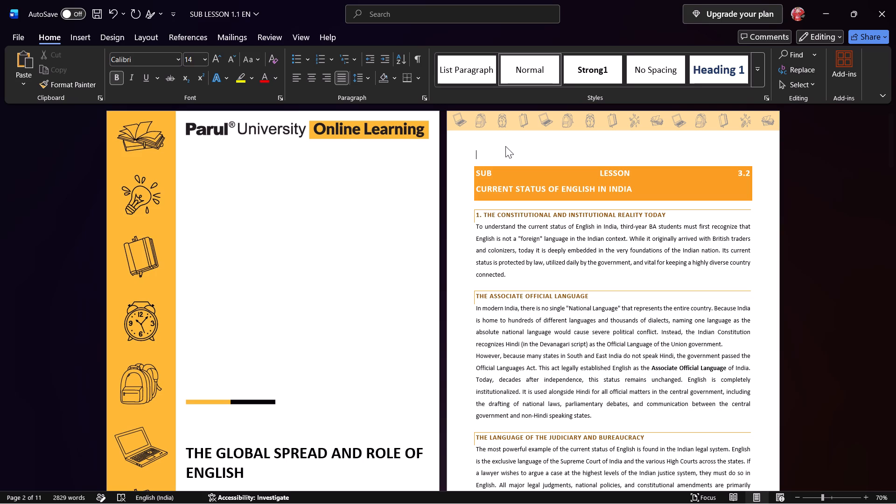
Move the cover page's title text box back up so it sits directly above the orange and black line.
click(243, 462)
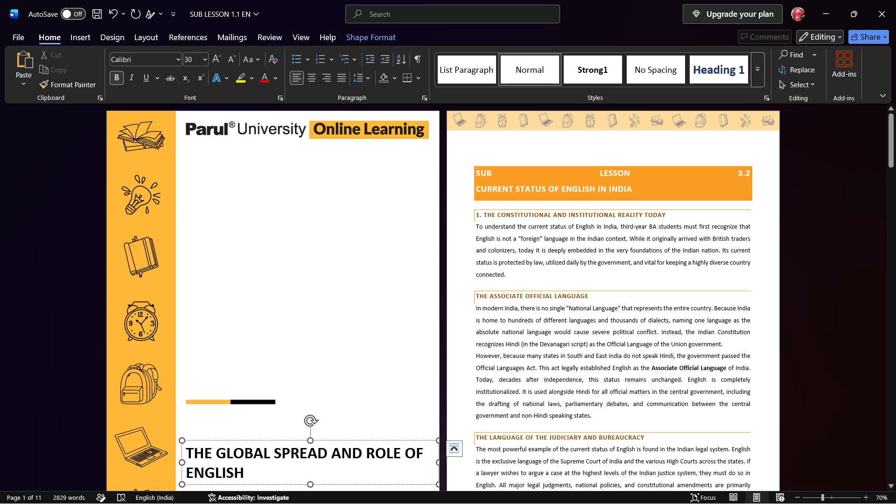
drag(246, 440, 270, 350)
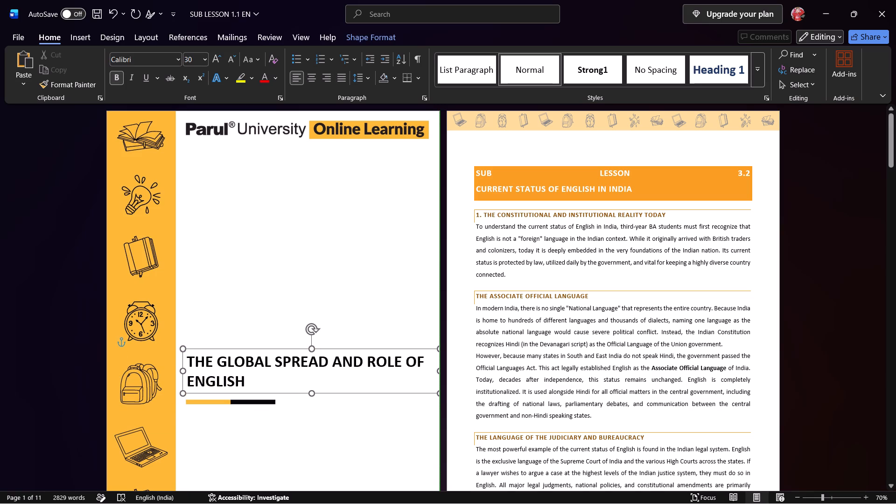
drag(270, 350, 273, 358)
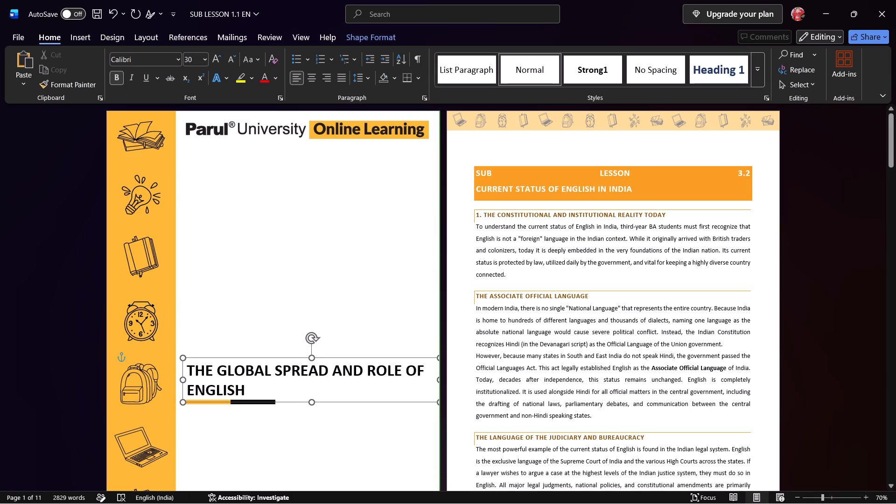
drag(273, 358, 247, 357)
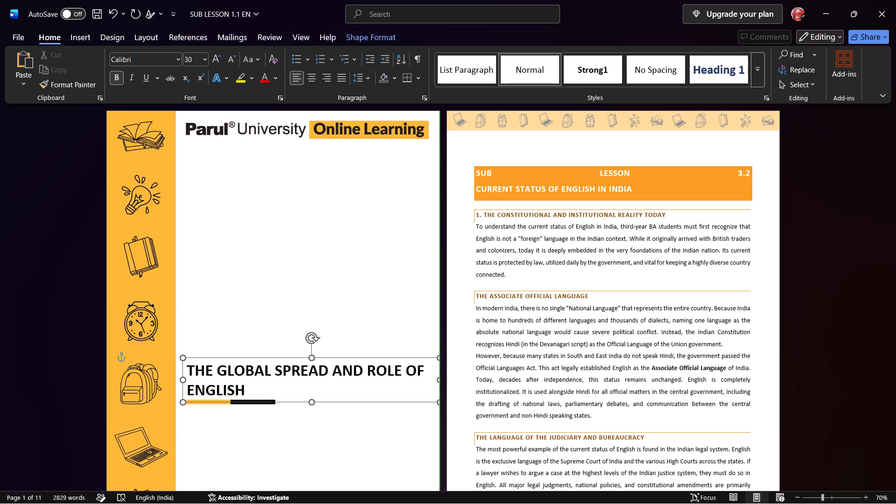
drag(247, 357, 246, 357)
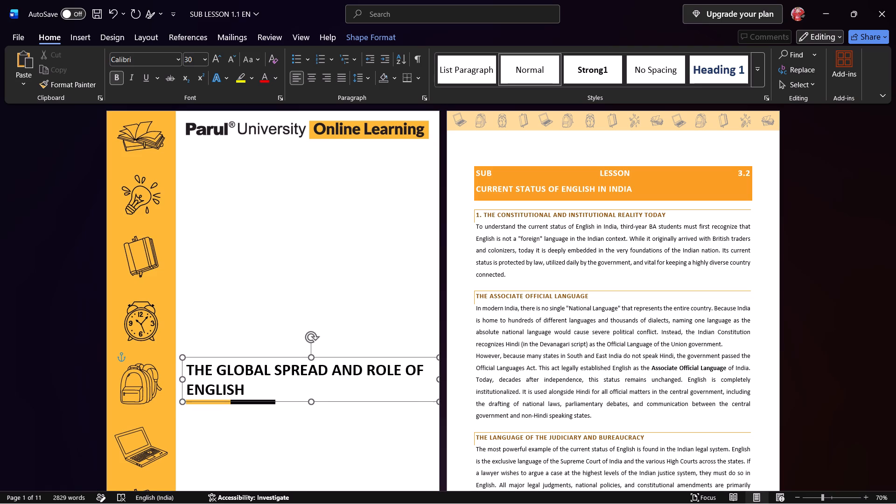
drag(246, 357, 245, 357)
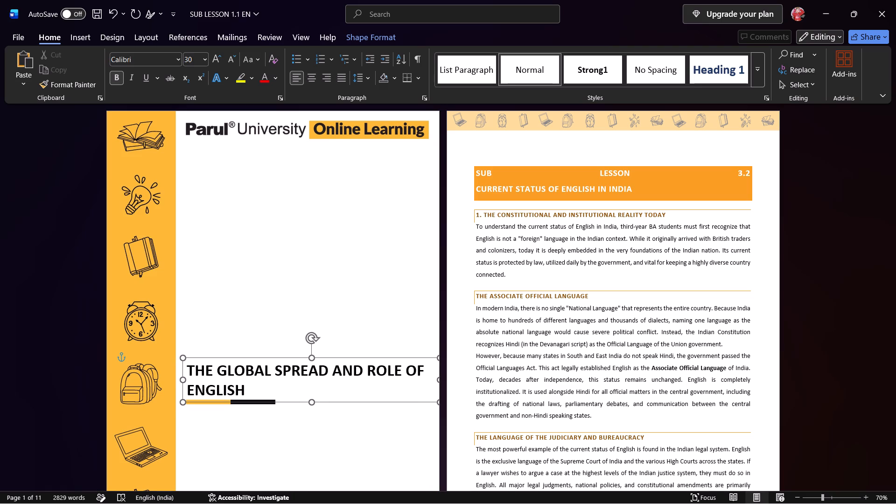
drag(245, 357, 245, 357)
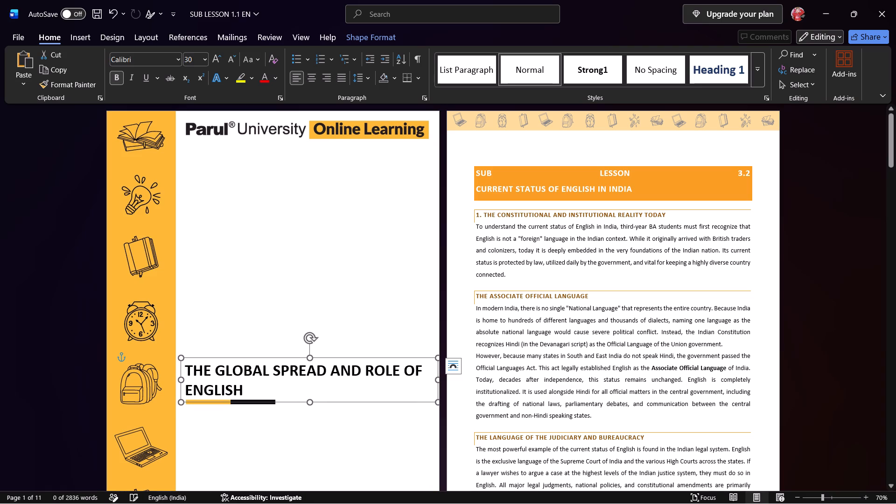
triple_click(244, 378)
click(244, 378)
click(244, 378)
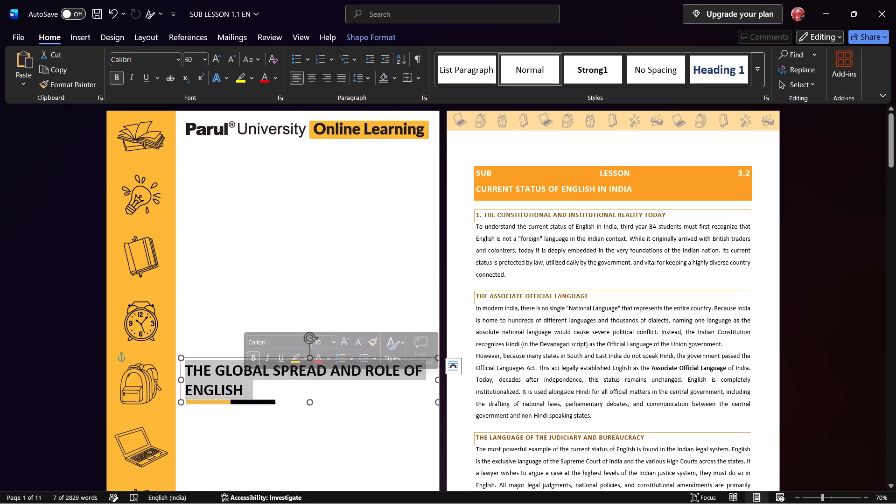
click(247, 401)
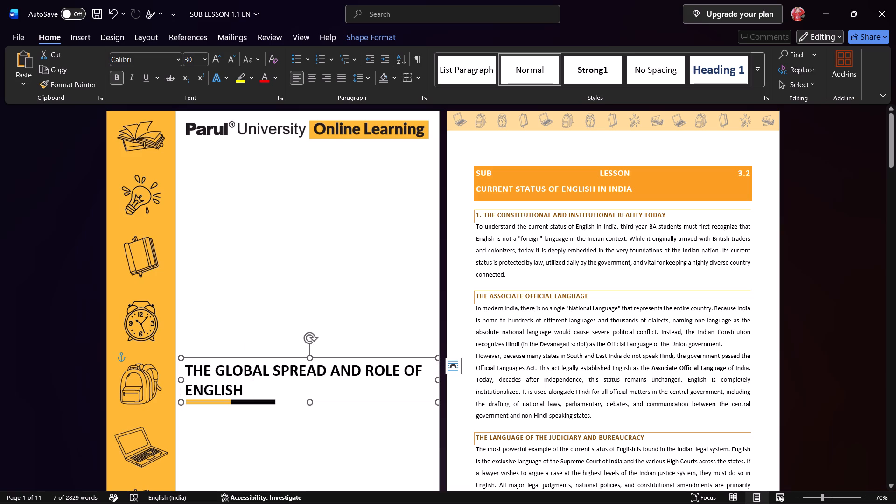
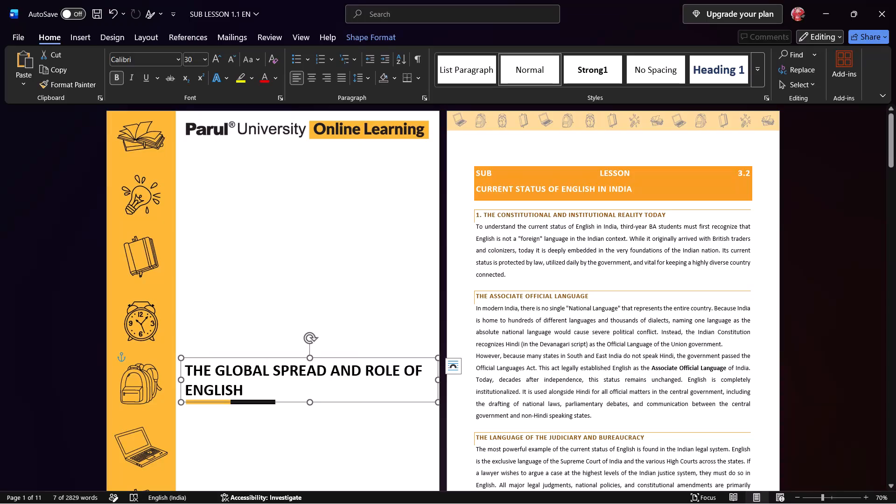
Nudge the cover page's title text box slightly down and right to line up with the orange and black line.
triple_click(226, 385)
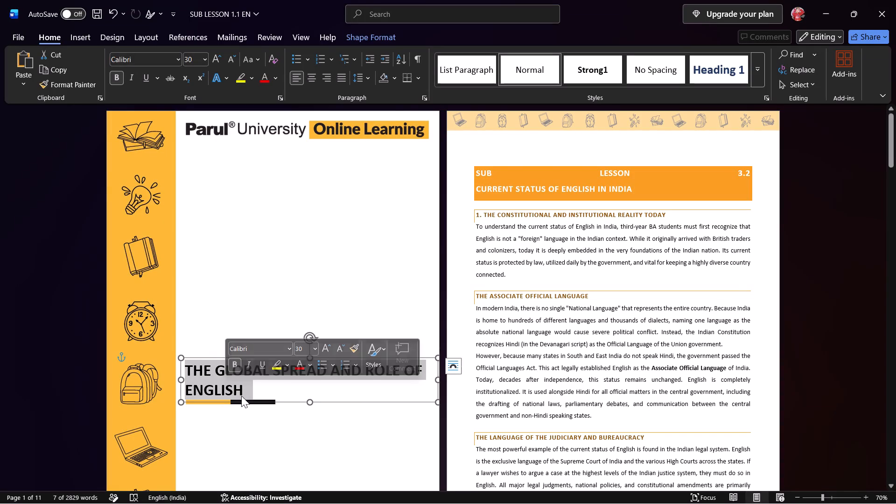
click(246, 402)
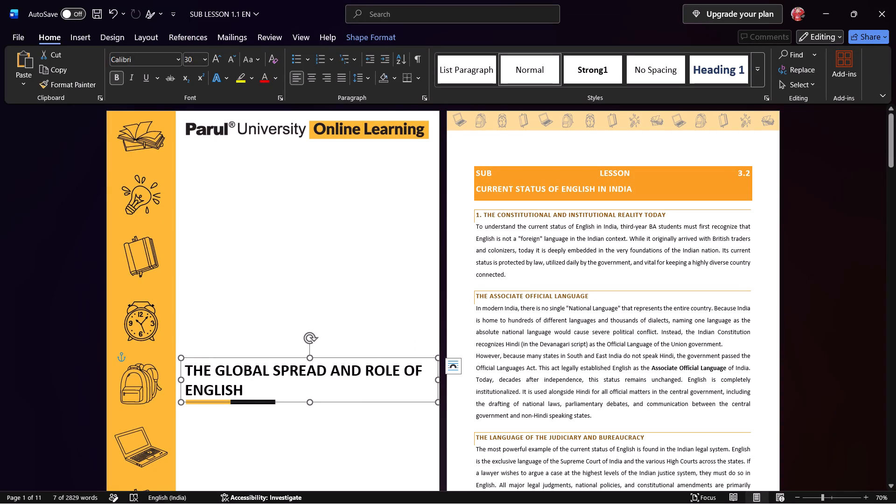
key(Down)
key(Right)
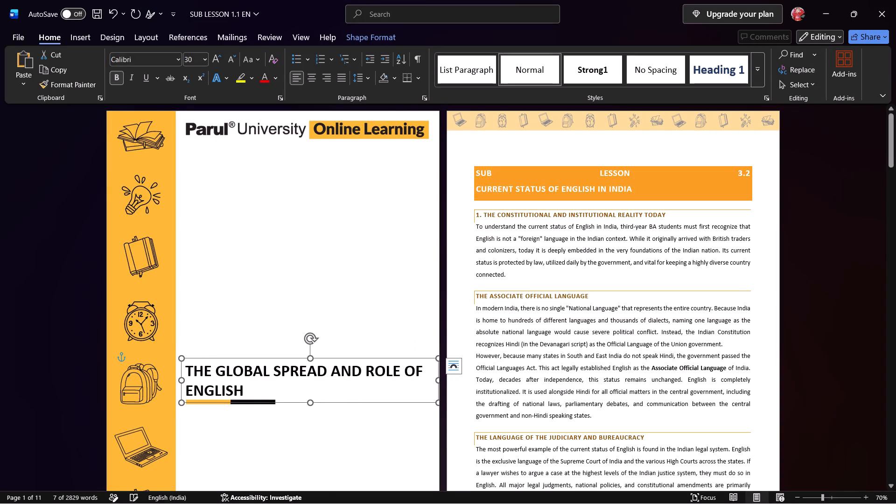
triple_click(248, 393)
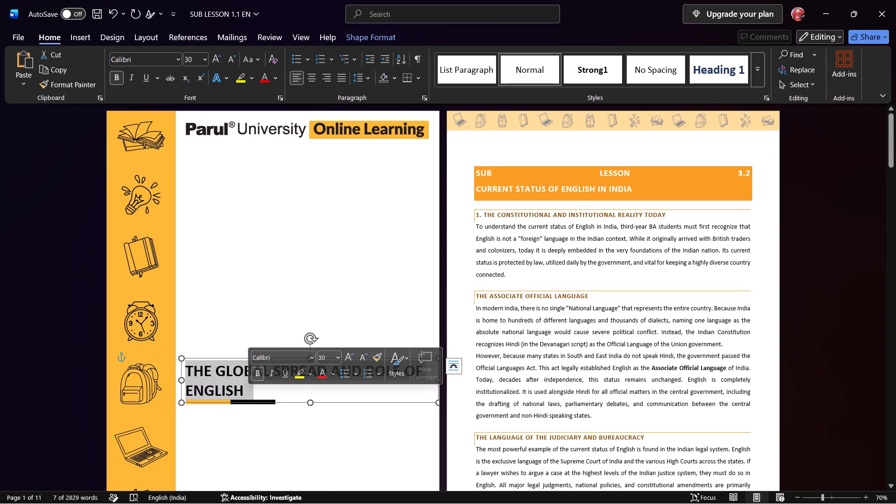
click(252, 400)
key(Down)
triple_click(253, 396)
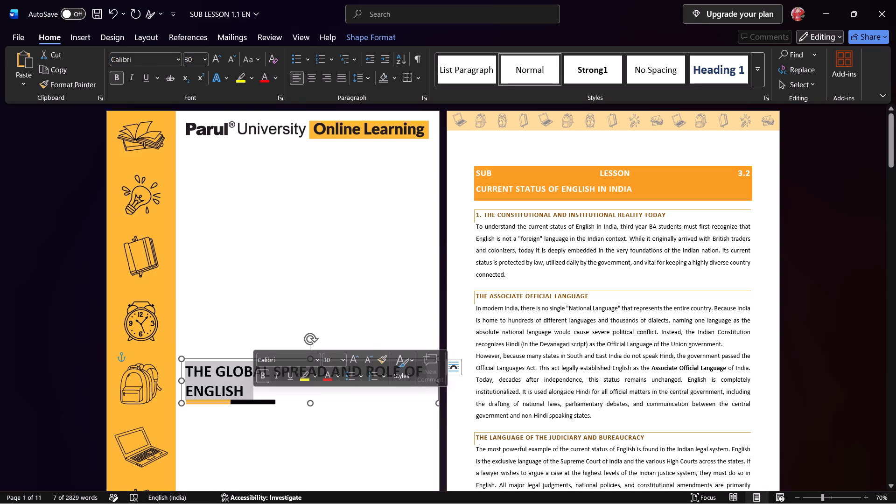
click(261, 404)
key(Right)
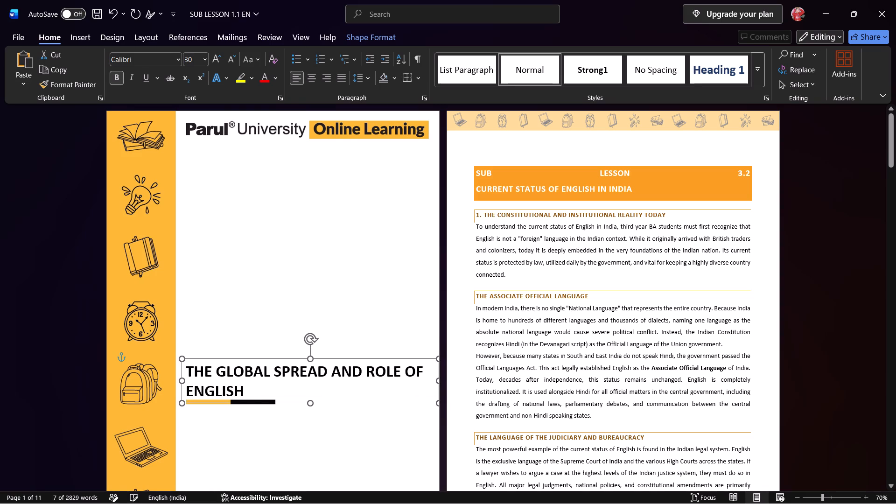
triple_click(261, 396)
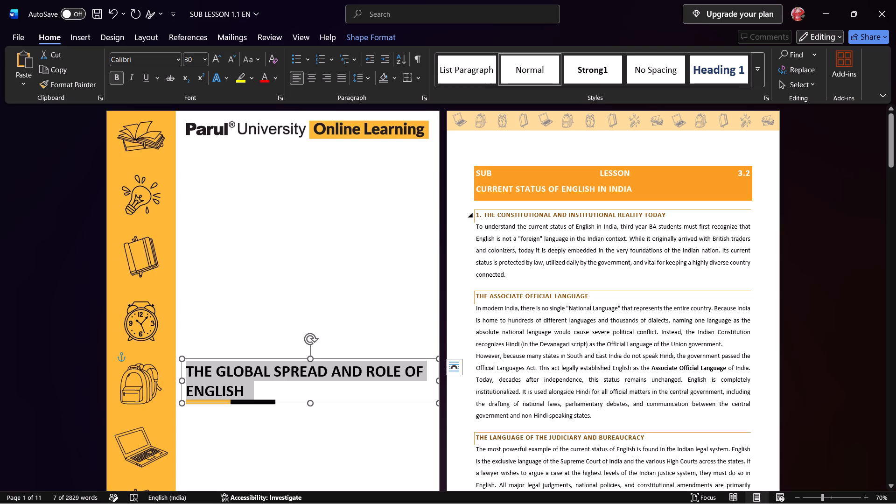
Delete the remaining blank space above the orange SUB LESSON 3.2 heading on page 2.
click(551, 153)
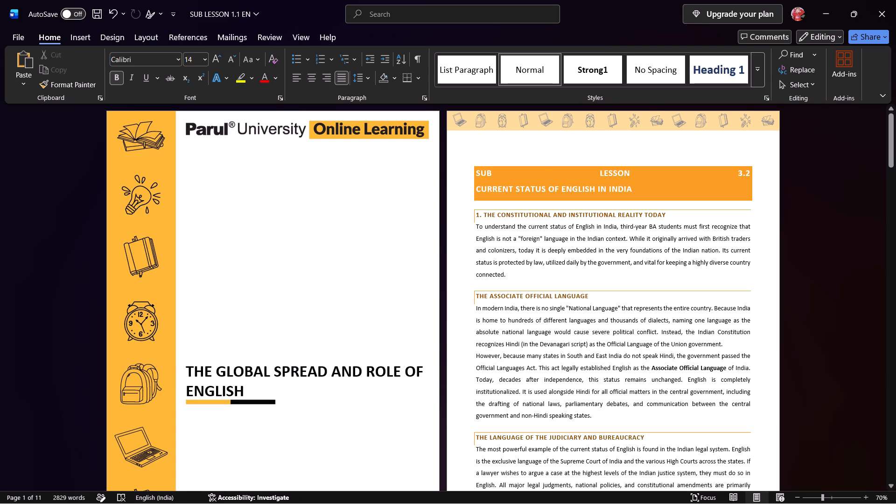
key(BackSpace)
key(BackSpace)
key(BackSpace)
key(BackSpace)
key(BackSpace)
key(BackSpace)
key(BackSpace)
key(BackSpace)
key(BackSpace)
key(BackSpace)
key(BackSpace)
key(BackSpace)
key(BackSpace)
key(BackSpace)
key(BackSpace)
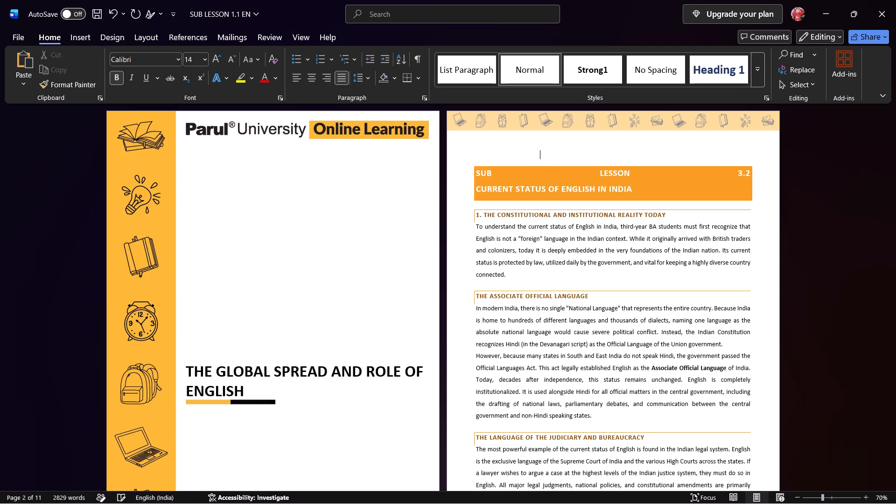
key(BackSpace)
key(BackSpace)
key(BackSpace)
key(BackSpace)
key(BackSpace)
key(BackSpace)
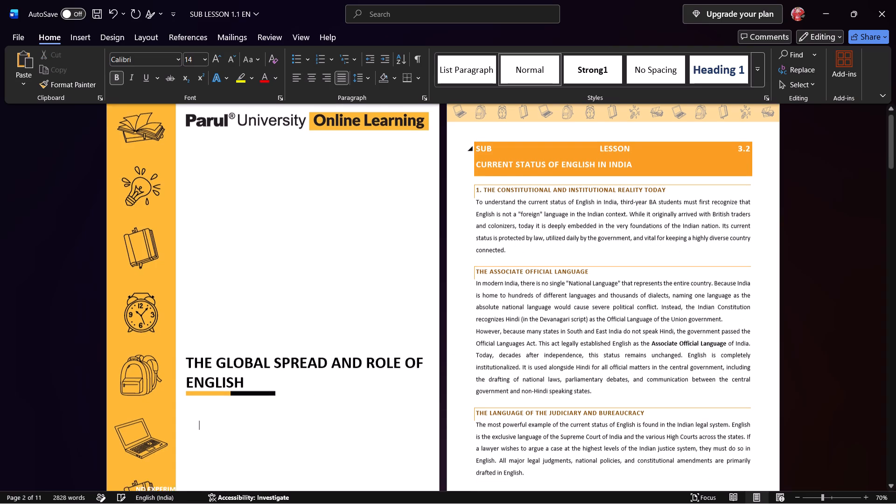
scroll(558, 168, up, 2)
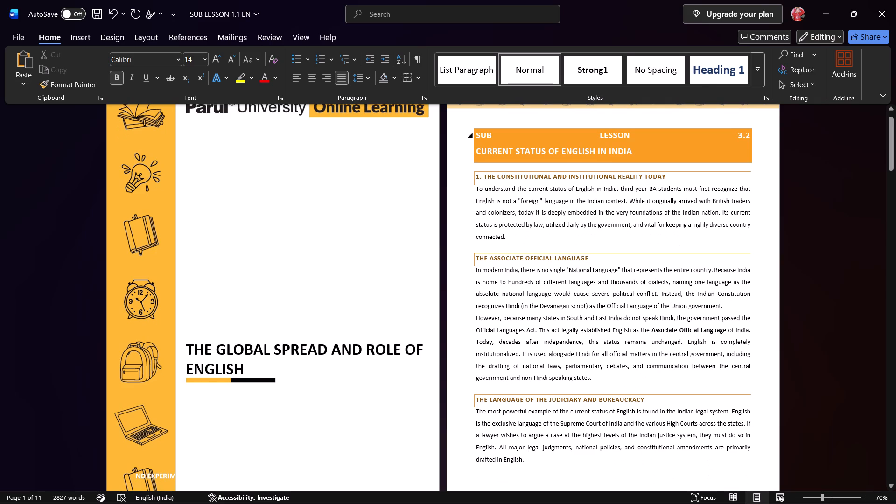
Center the two-line orange heading "SUB LESSON 3.2 Current Status of English in India".
drag(673, 170, 478, 151)
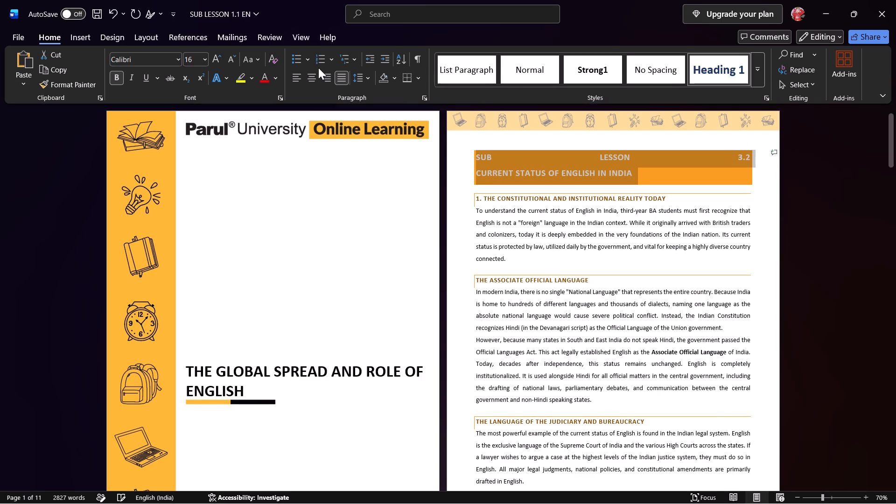
click(311, 77)
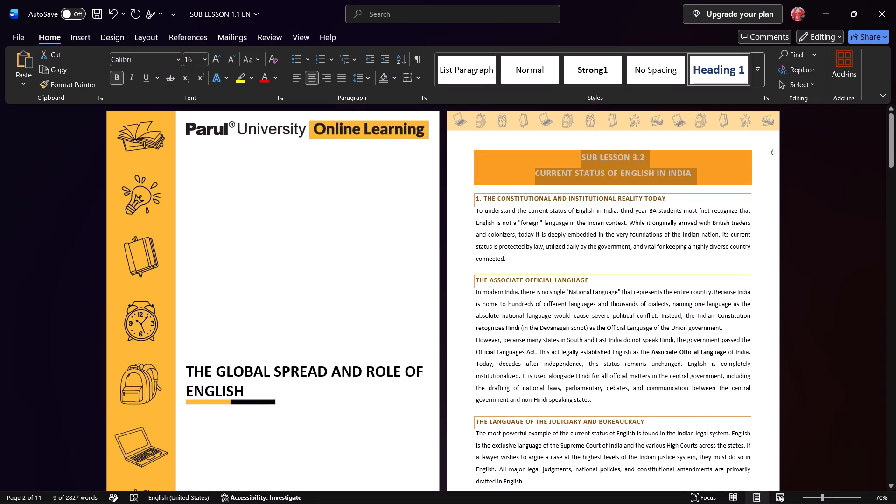
Remove the "1." numbering from the heading "The Constitutional and Institutional Reality Today".
scroll(525, 229, down, 4)
scroll(525, 229, up, 2)
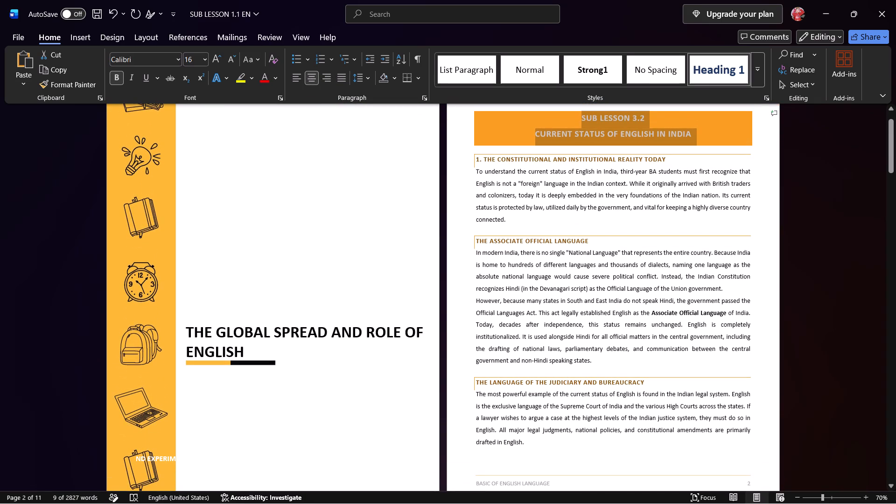
click(483, 161)
key(BackSpace)
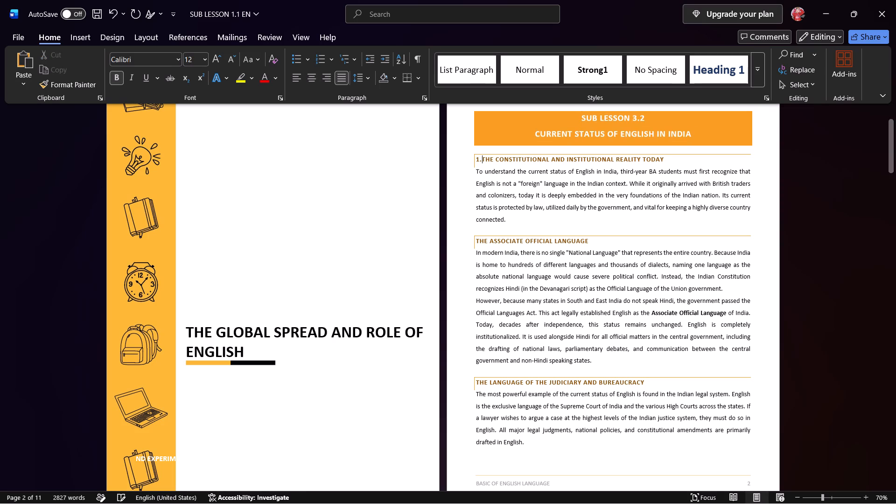
key(BackSpace)
key(BackSpace)
Apply the Heading 4 style to "The Associate Official Language" and "The Language of the Judiciary and Bureaucracy" on page 2.
click(534, 240)
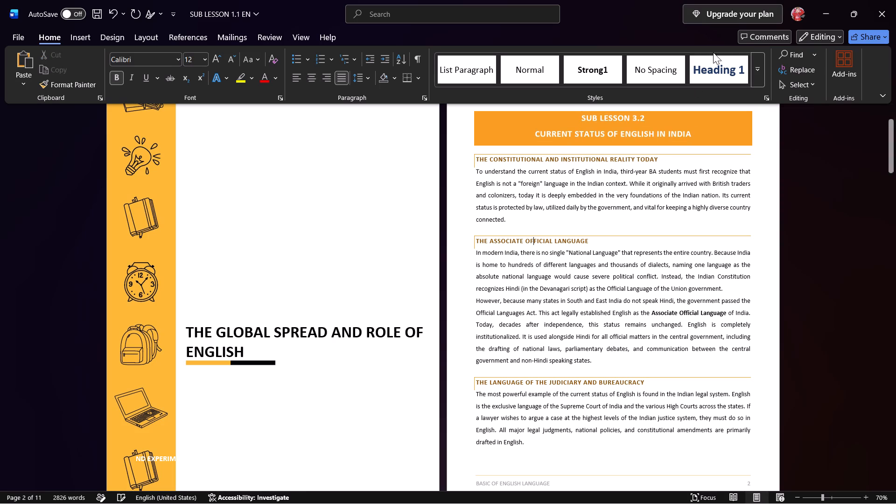
click(755, 70)
click(609, 103)
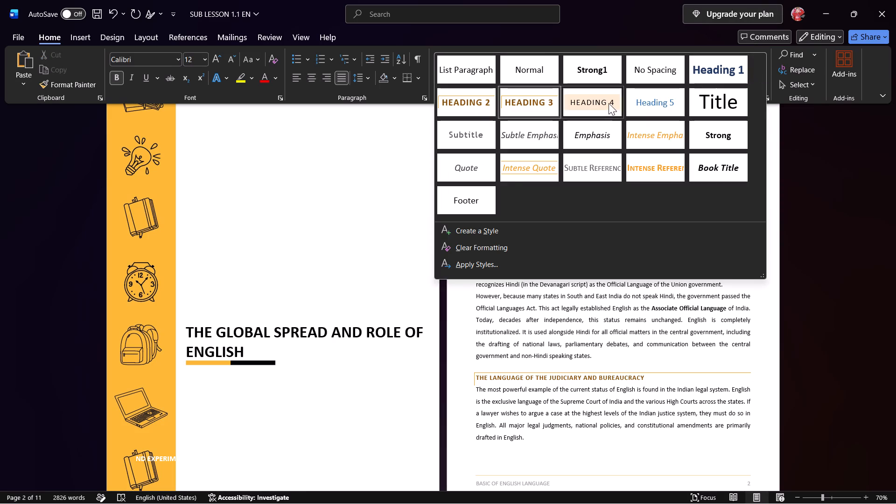
click(530, 380)
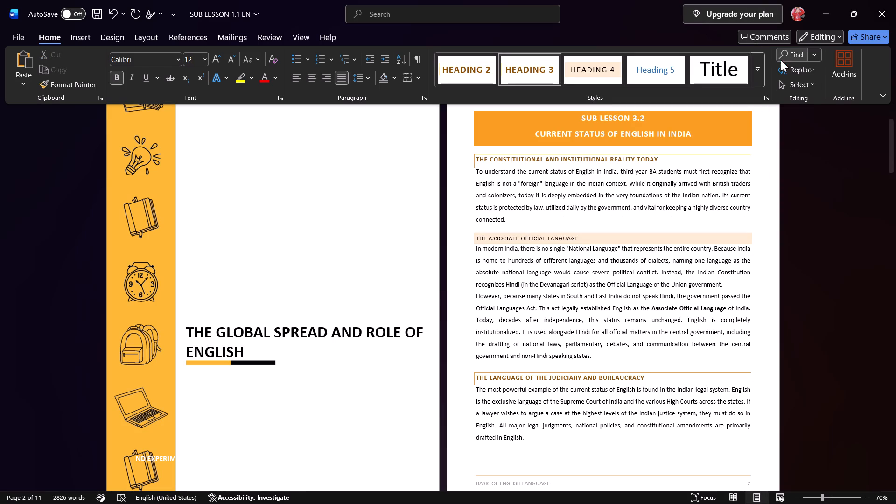
click(581, 66)
Apply the Heading 4 style to the page 3 subheadings "The Ultimate 'Link Language'" and "The Push for Mother-Tongue Instruction".
scroll(538, 250, down, 18)
click(199, 234)
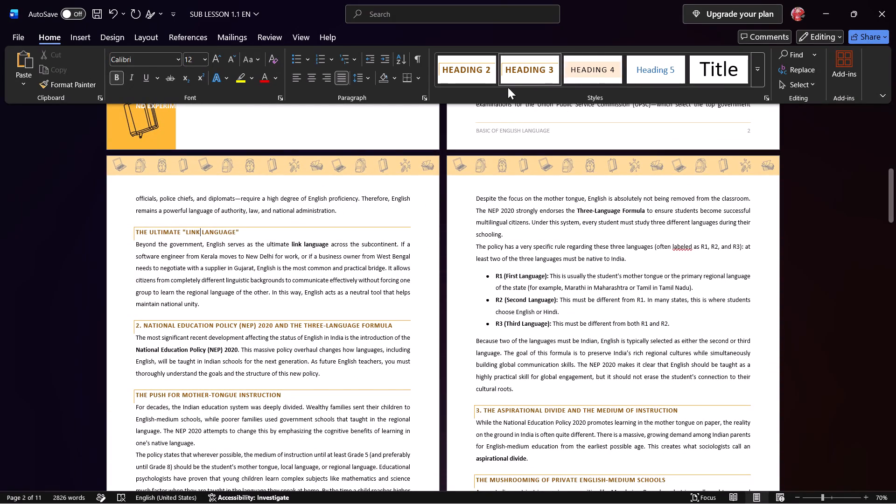
click(604, 63)
scroll(267, 264, down, 3)
click(236, 327)
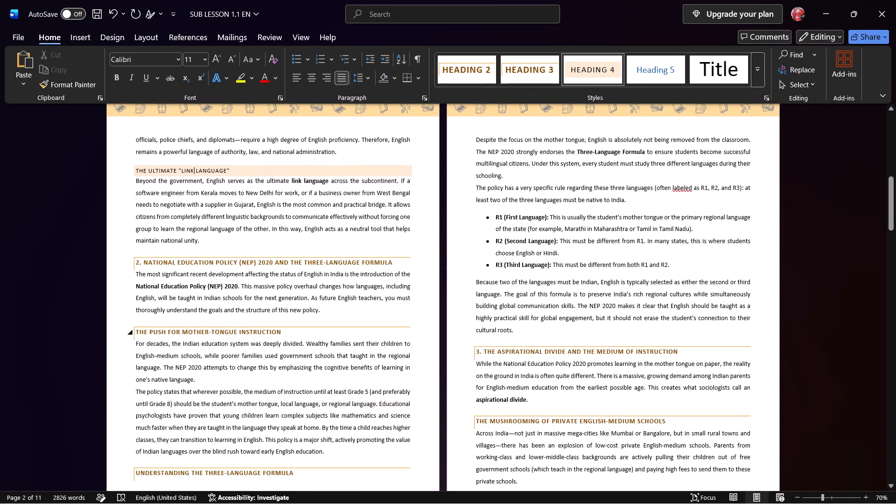
click(236, 331)
click(587, 68)
Apply the Heading 4 style to "Understanding the Three-Language Formula" and "The Mushrooming of Private English-Medium Schools".
scroll(474, 315, down, 5)
click(199, 371)
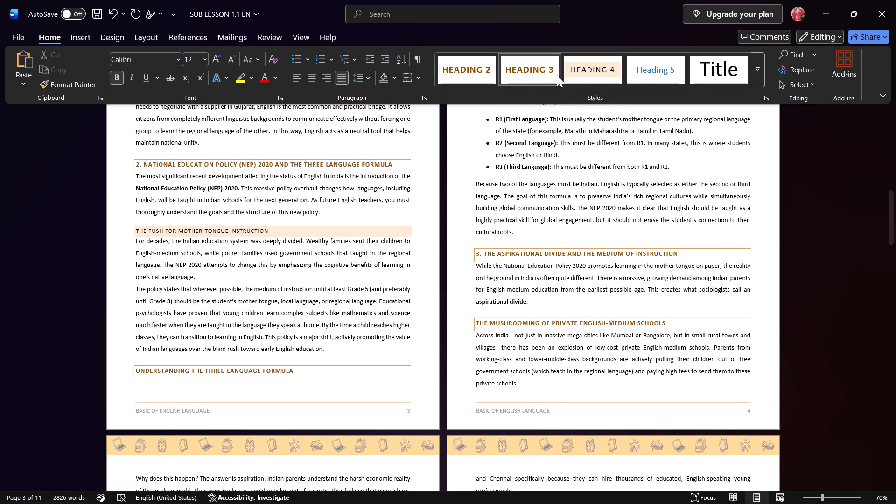
click(592, 72)
click(517, 323)
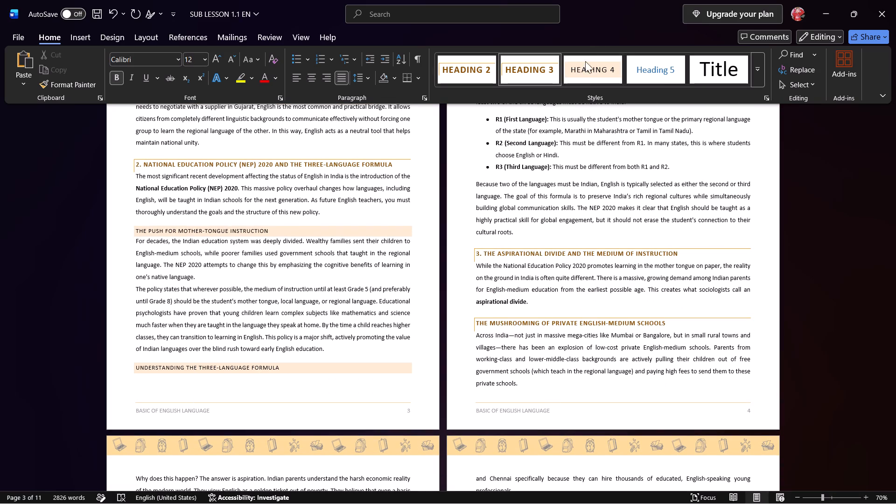
click(582, 68)
Remove the "2." and "3." numbering from the National Education Policy heading and the Aspirational Divide heading.
scroll(510, 224, down, 6)
scroll(482, 144, up, 9)
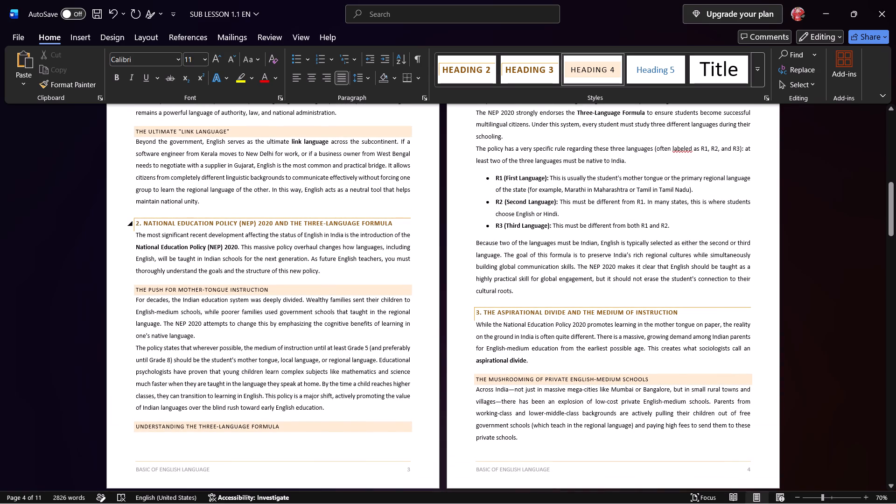
click(143, 222)
key(BackSpace)
key(BackSpace)
key(BackSpace)
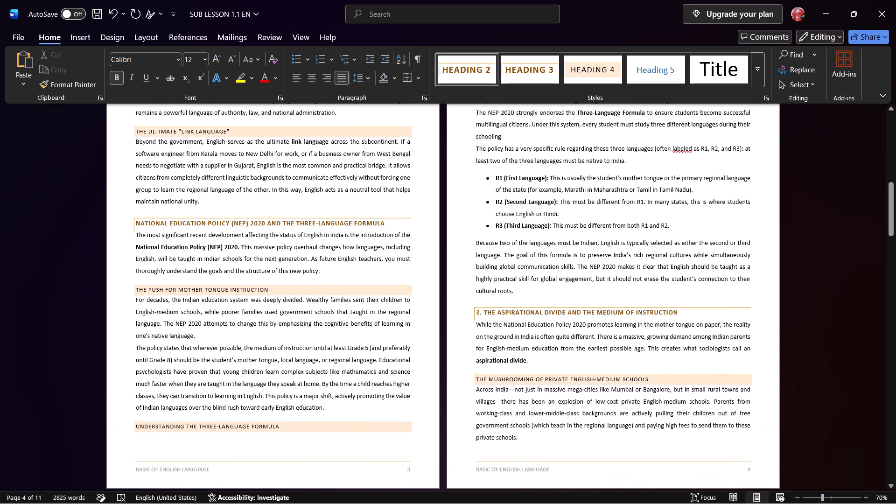
click(485, 314)
key(BackSpace)
key(BackSpace)
key(BackSpace)
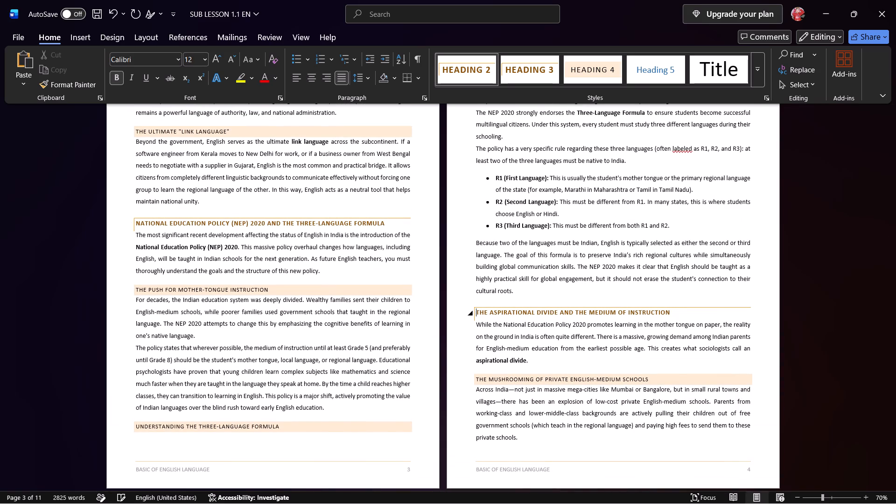
Apply Heading 4 to "The Quality Crisis in Early ELT", "The EF English Proficiency Index Reality" and "The Language of the Corporate Sector".
scroll(529, 259, down, 17)
scroll(328, 249, down, 5)
click(220, 174)
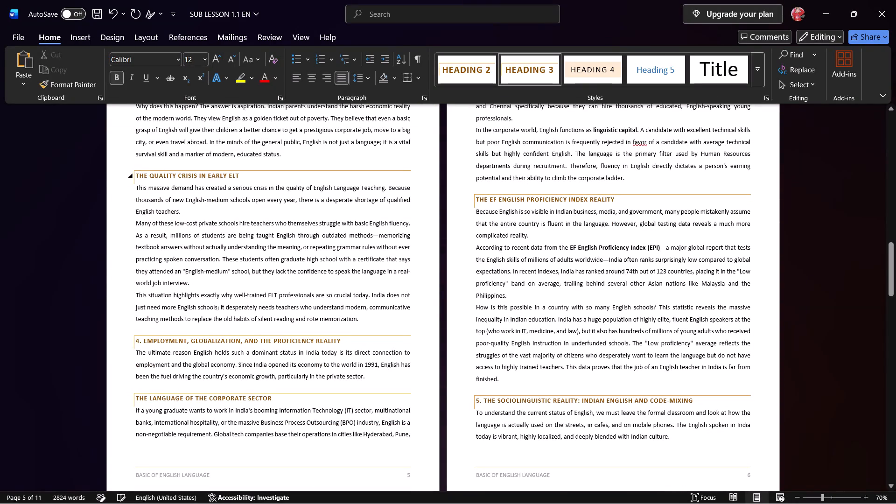
click(595, 70)
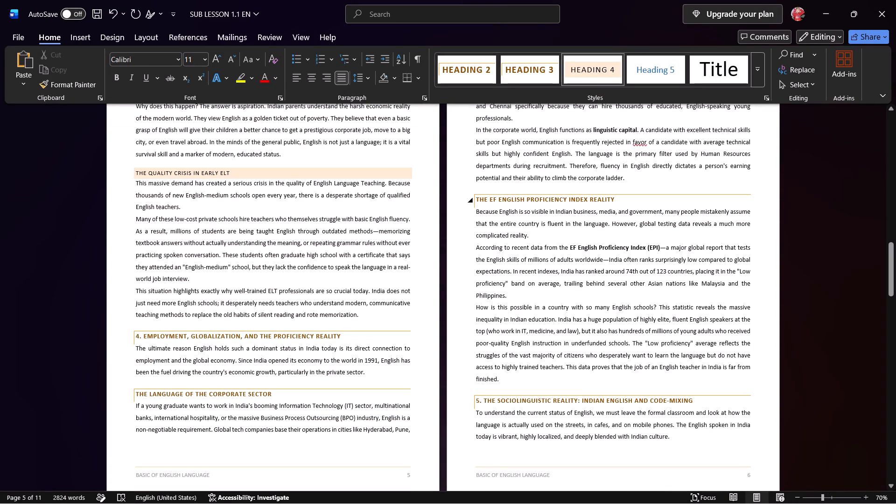
click(529, 201)
click(589, 68)
scroll(525, 177, up, 4)
scroll(525, 177, down, 3)
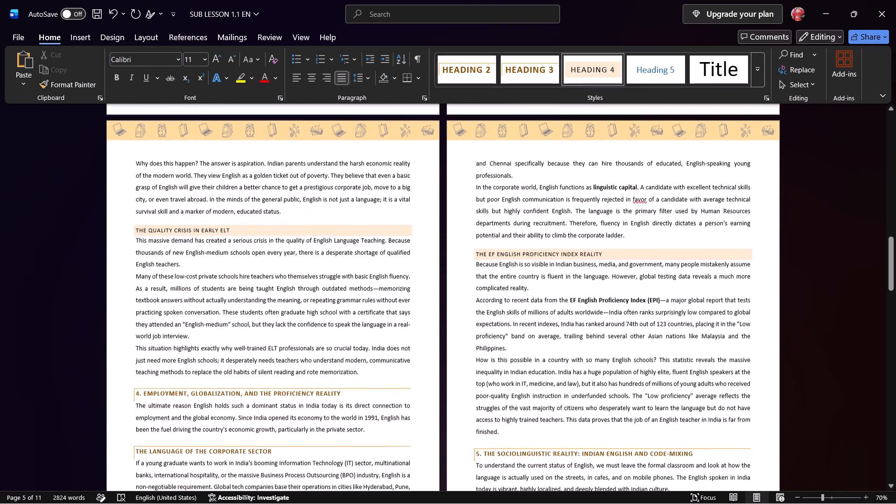
scroll(525, 177, down, 1)
click(231, 393)
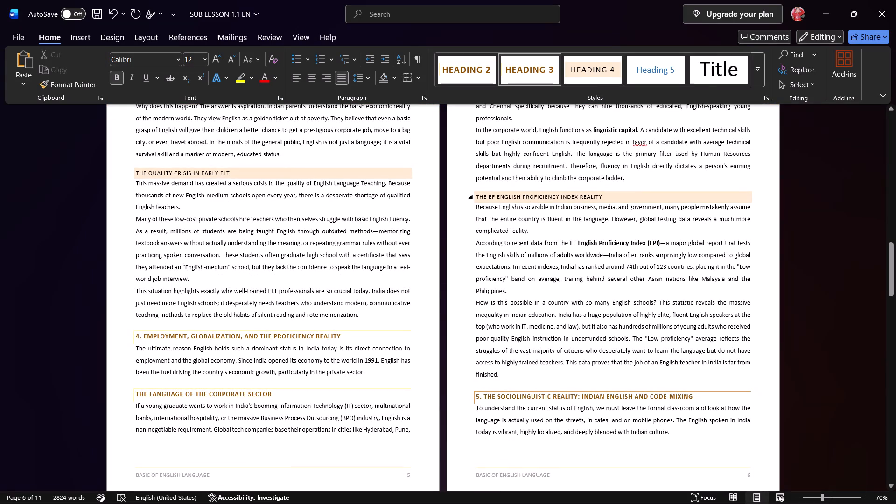
click(602, 73)
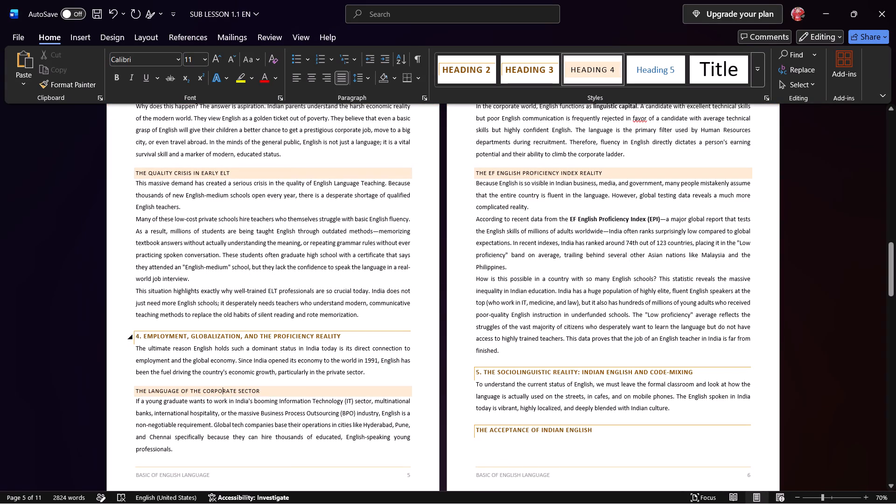
Remove the "4." and "5." numbering from the Employment and Sociolinguistic Reality headings, keeping each heading on its own styled line.
click(144, 336)
key(BackSpace)
key(BackSpace)
key(BackSpace)
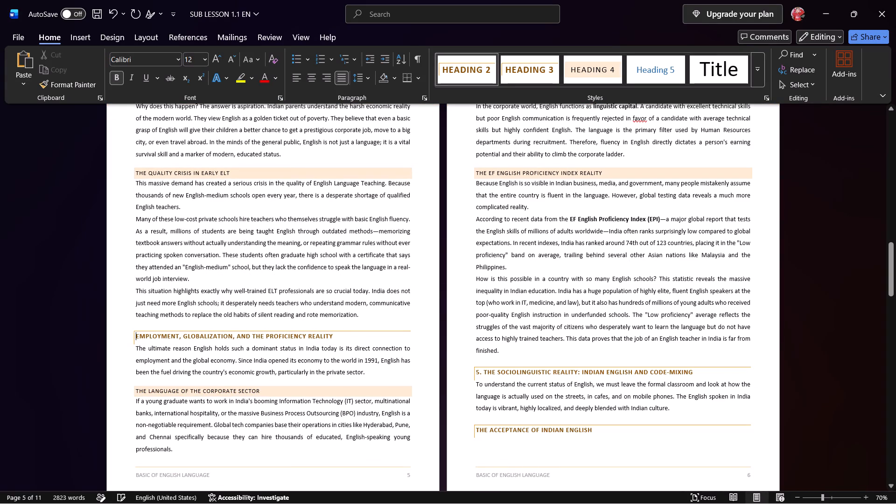
click(483, 371)
key(BackSpace)
key(BackSpace)
key(BackSpace)
key(BackSpace)
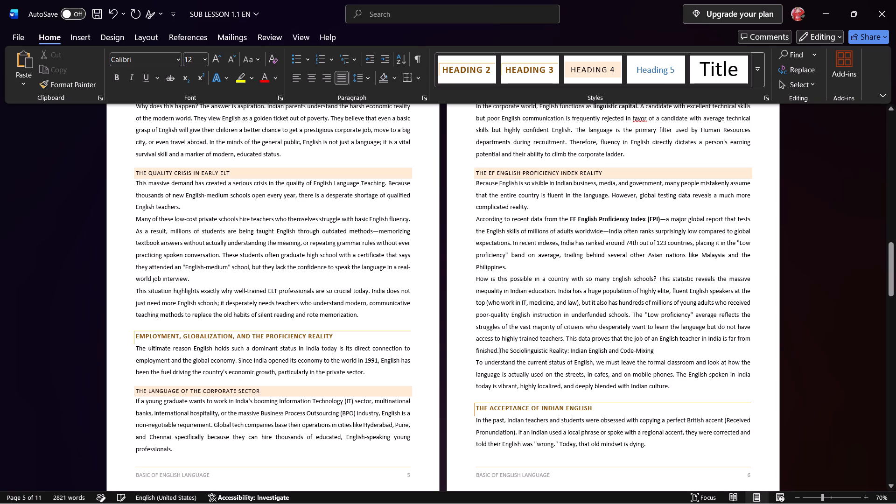
key(ctrl+z)
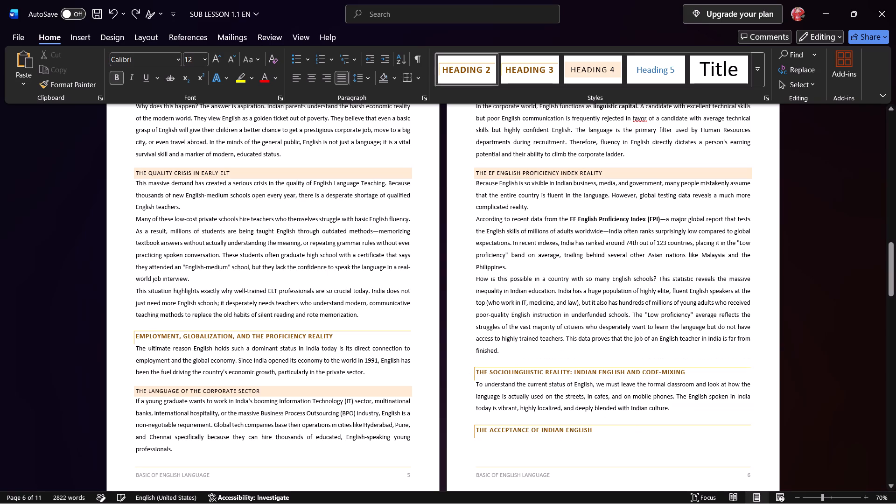
Apply the Heading 4 style to the subheading "The Acceptance of Indian English" on page 6.
click(506, 432)
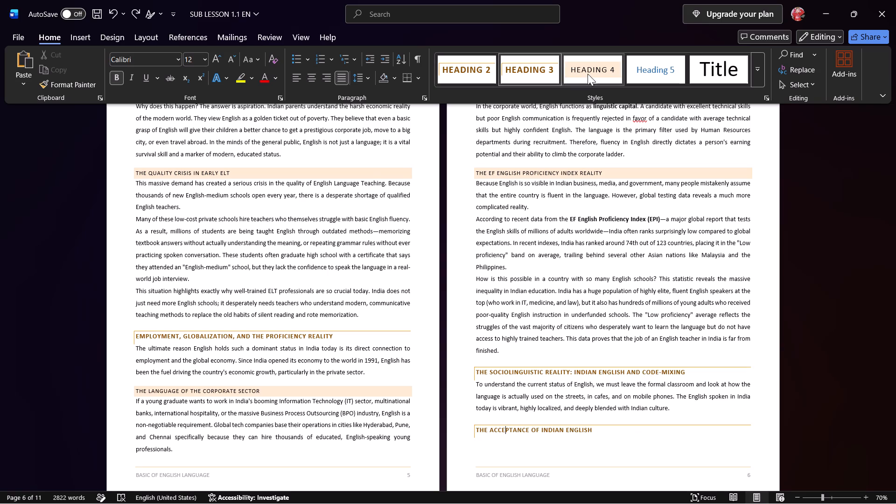
click(588, 74)
scroll(570, 103, down, 5)
scroll(540, 217, down, 10)
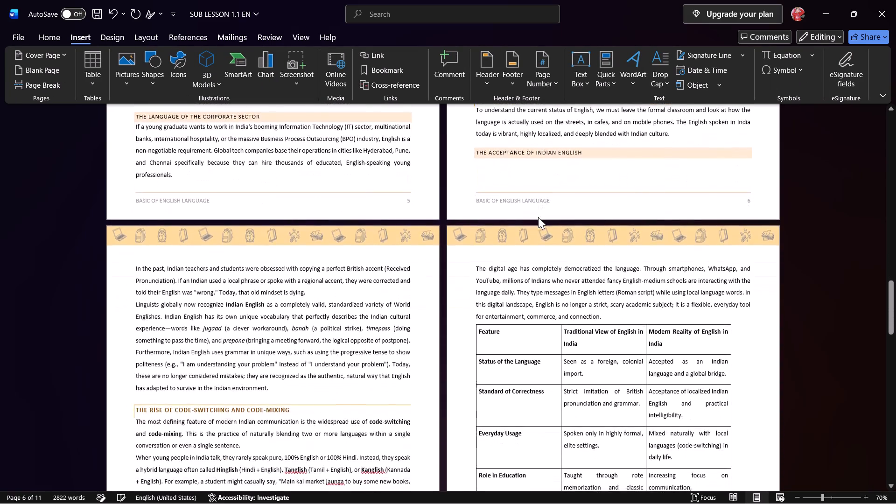
Apply Heading 4 to "The Rise of Code-Switching and Code-Mixing", "English in the Digital and Media Landscape" and "Embracing Additive Bilingualism".
scroll(537, 217, down, 5)
click(178, 311)
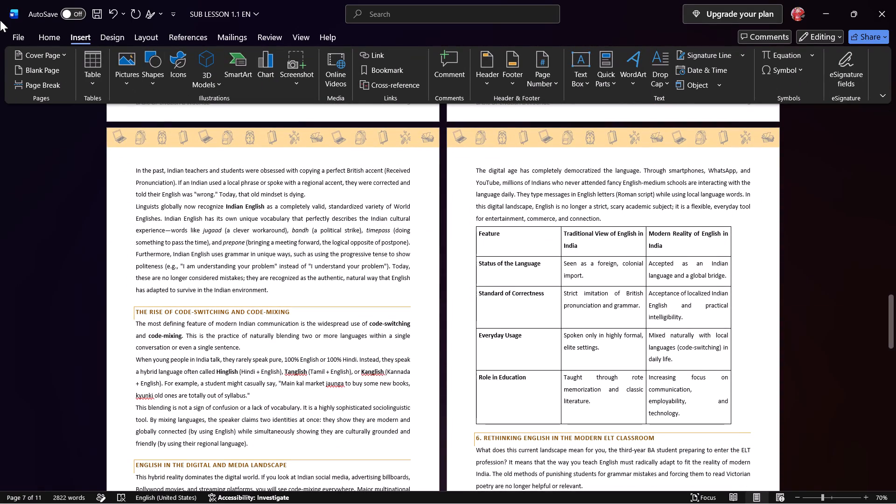
click(46, 39)
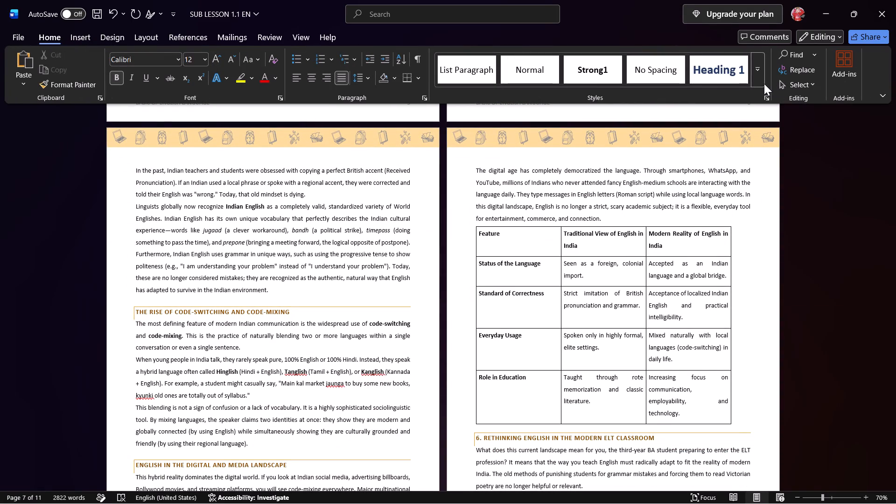
click(759, 82)
click(581, 99)
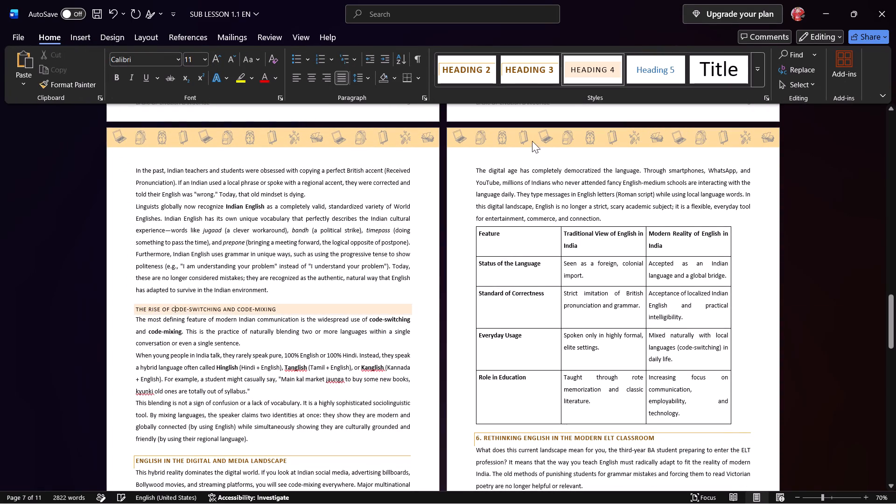
scroll(321, 266, down, 5)
click(203, 359)
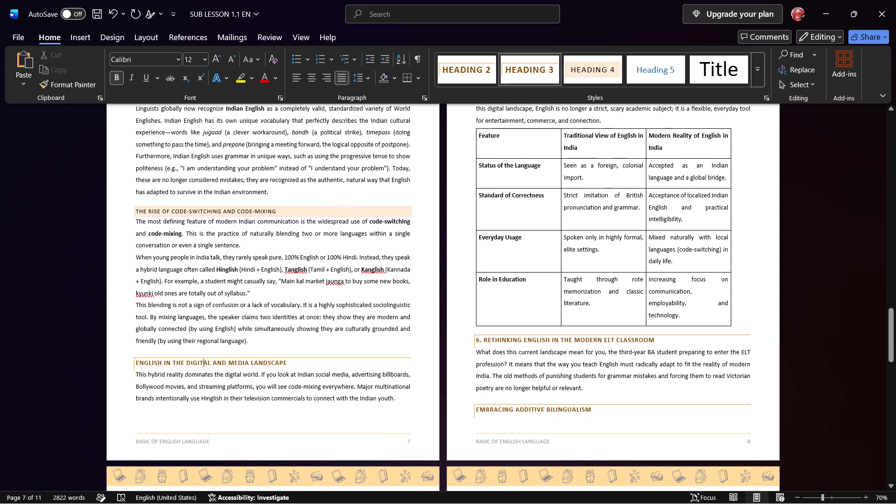
click(615, 73)
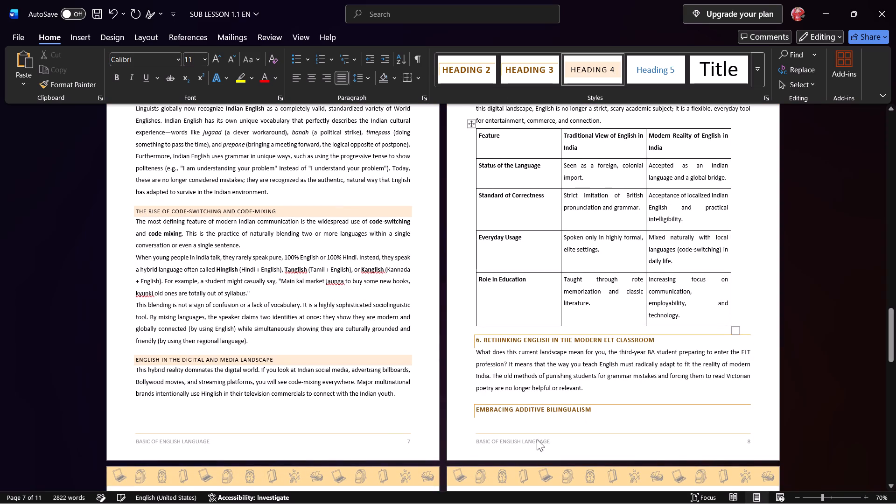
click(541, 411)
click(591, 77)
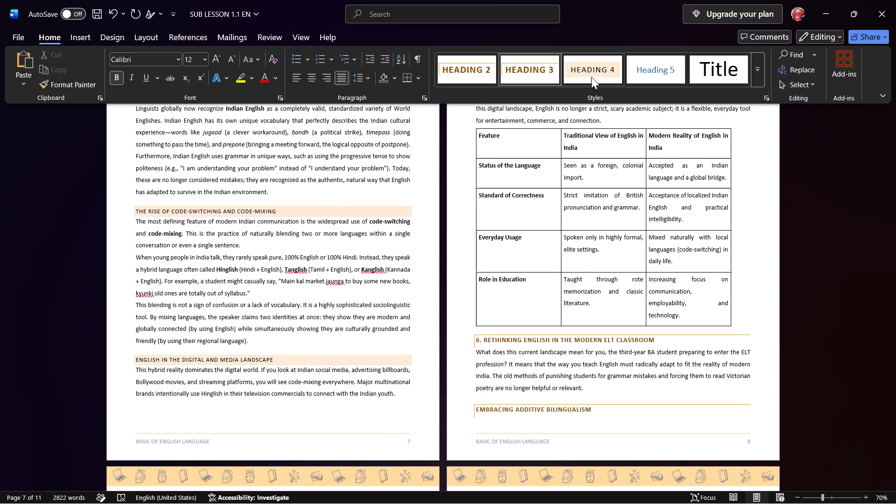
Remove the "6." numbering from the heading "Rethinking English in the Modern ELT Classroom".
click(484, 343)
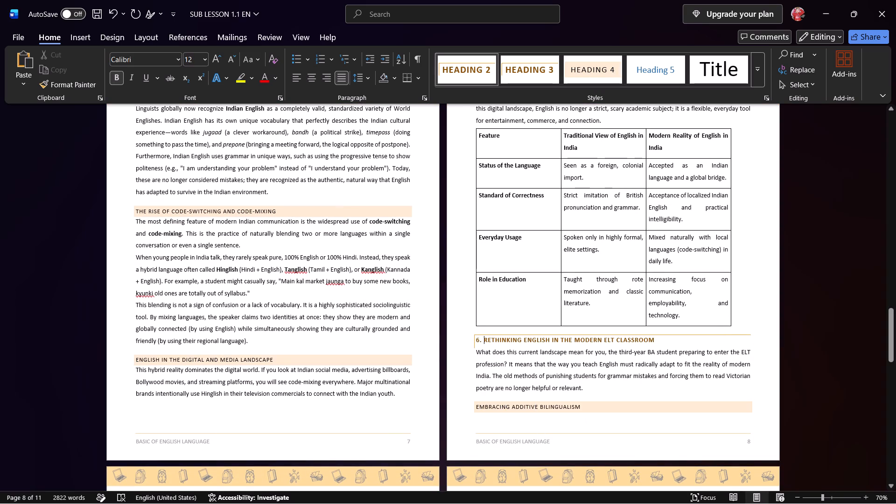
key(BackSpace)
key(BackSpace)
key(BackSpace)
Widen the last column of the Traditional View versus Modern Reality table to the page's text margin.
scroll(504, 357, up, 4)
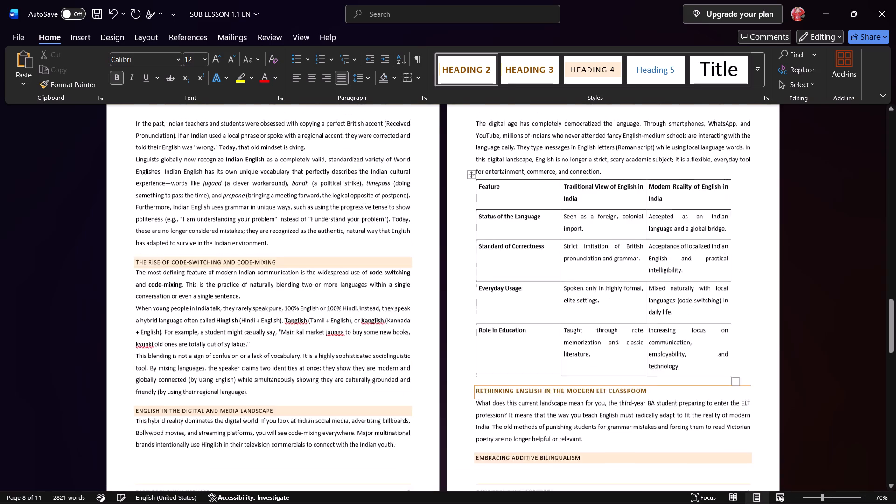
scroll(502, 357, down, 5)
scroll(653, 347, up, 3)
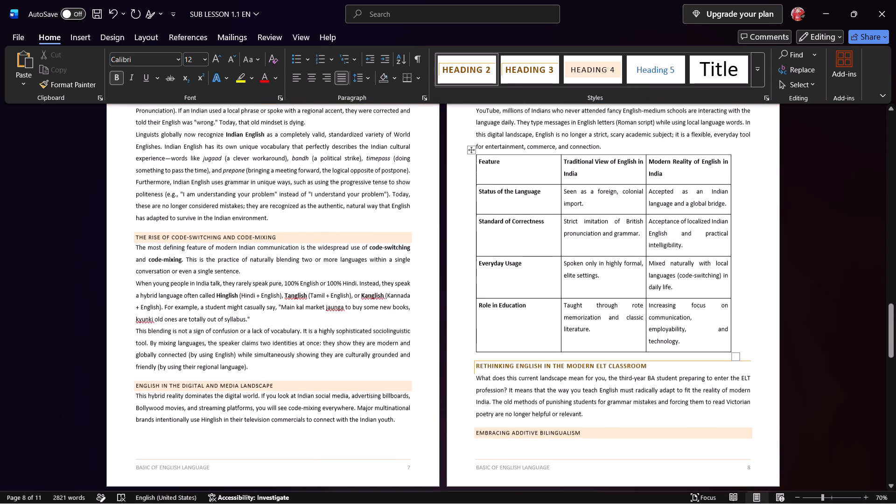
drag(731, 262, 753, 261)
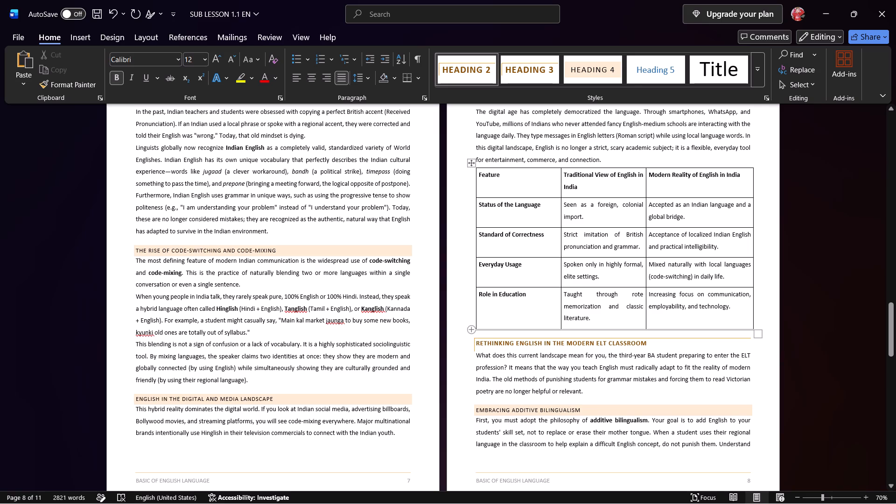
Apply the Heading 4 style to "Focusing on Mutual Intelligibility" and "Using Localized, Real-World Materials" on page 9.
scroll(464, 340, down, 8)
scroll(464, 339, up, 1)
scroll(464, 339, down, 5)
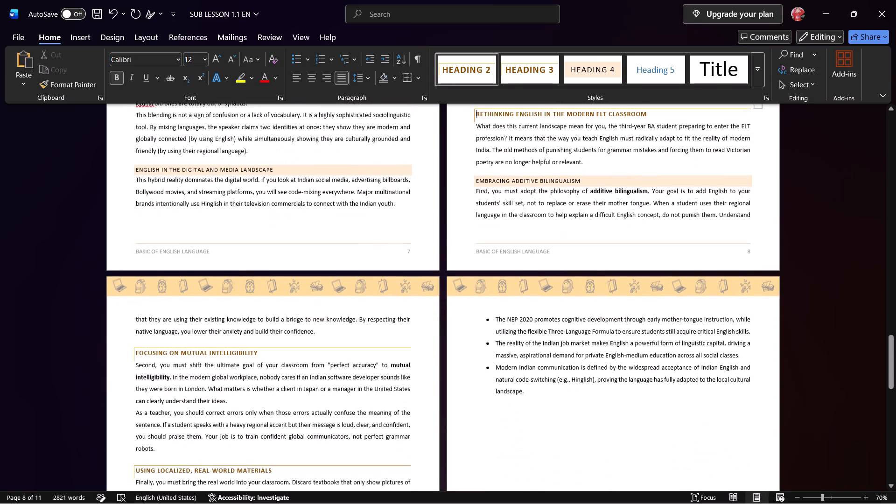
click(243, 350)
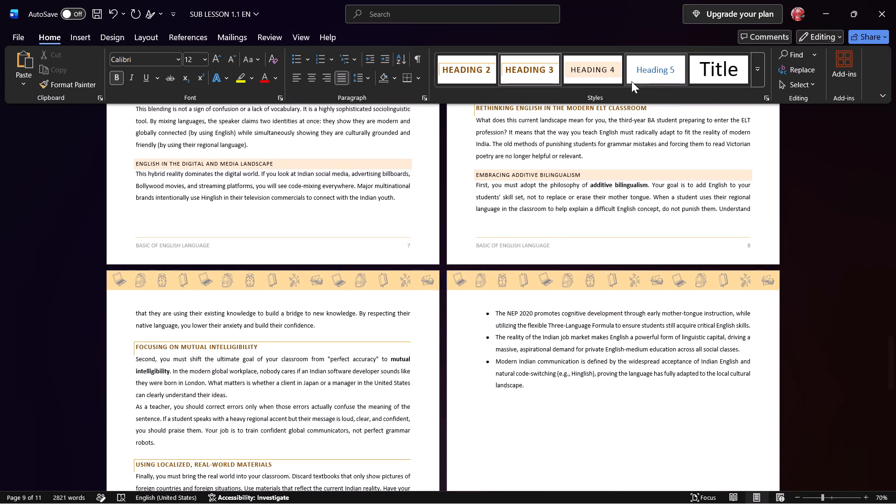
click(589, 65)
scroll(564, 261, down, 5)
click(233, 359)
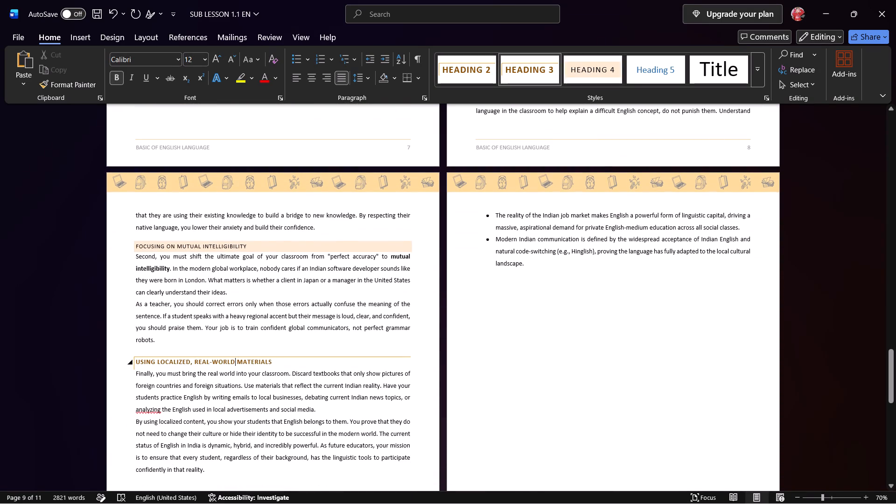
click(602, 65)
Delete the empty line above the Key Takeaways heading.
scroll(389, 330, down, 4)
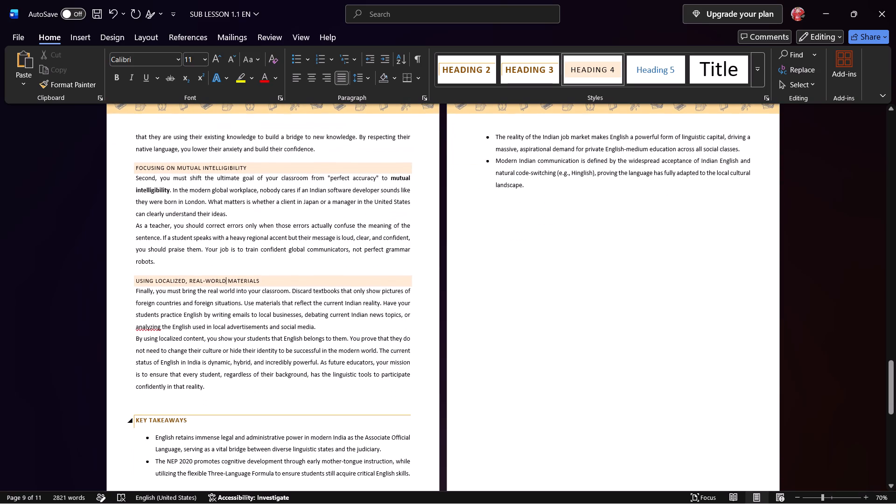
click(181, 401)
key(Delete)
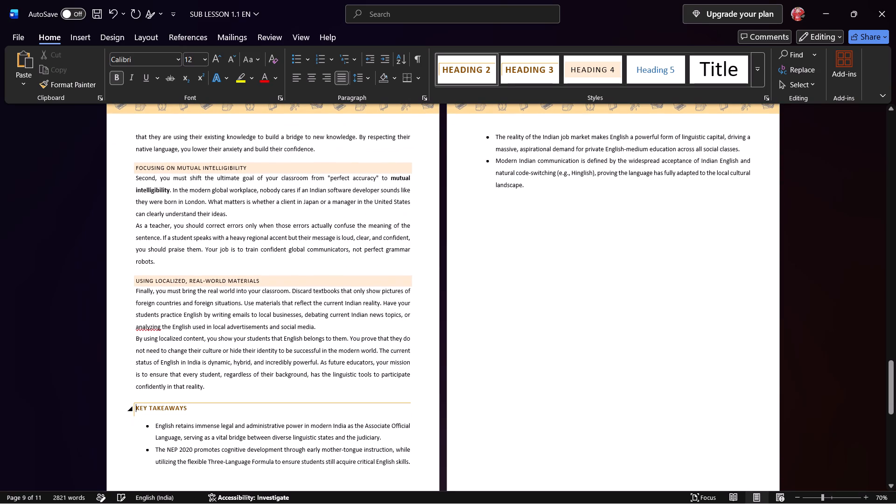
Apply the Heading 3 style to the Course Outcomes heading on the last page.
scroll(367, 365, down, 5)
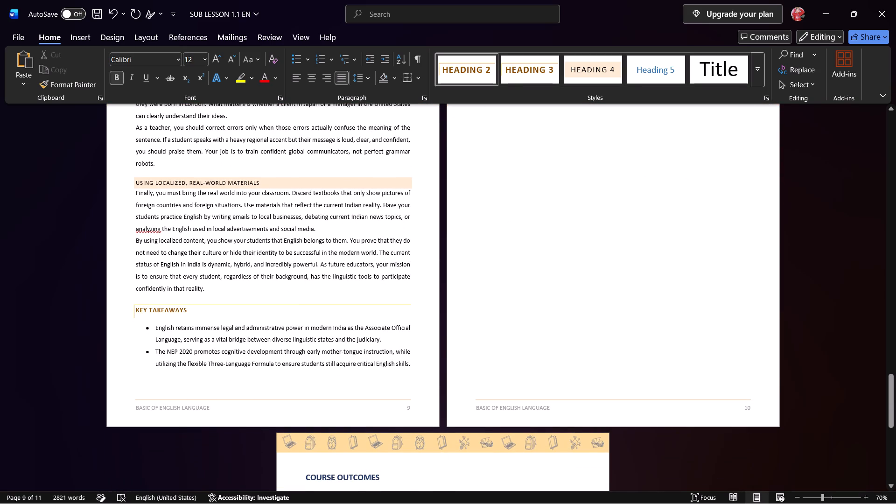
scroll(368, 365, up, 6)
scroll(410, 364, down, 5)
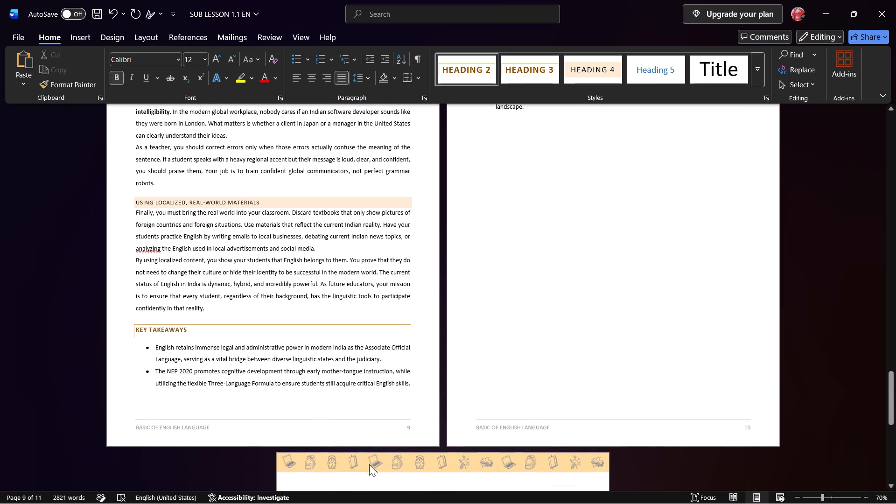
scroll(379, 437, down, 4)
click(364, 418)
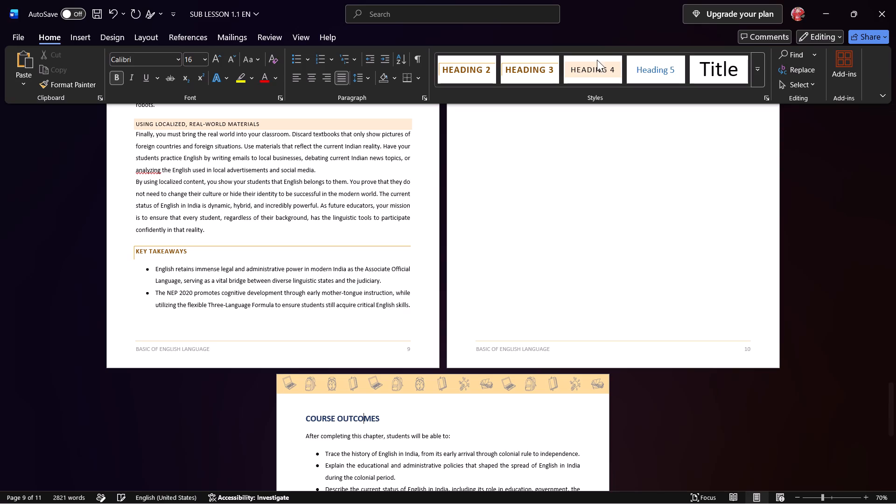
click(529, 72)
Delete the sentence "After completing this chapter, students will be able to:" under Course Outcomes.
drag(462, 427, 452, 429)
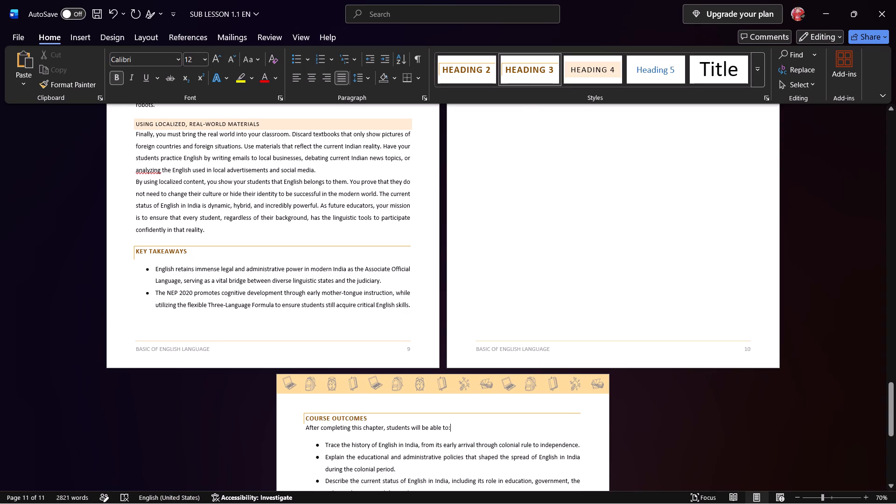
drag(452, 429, 302, 433)
key(BackSpace)
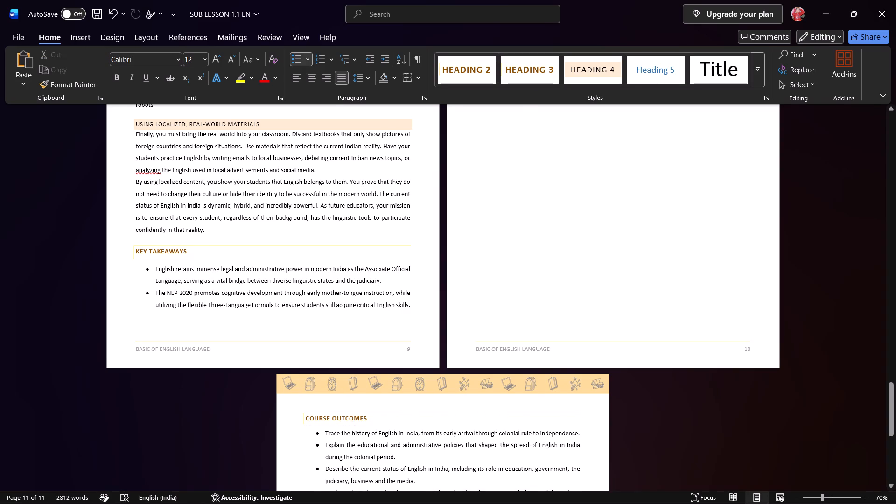
Turn the bullets off and on again for the whole Course Outcomes list and decrease its indent one level.
scroll(428, 407, down, 5)
drag(502, 427, 313, 340)
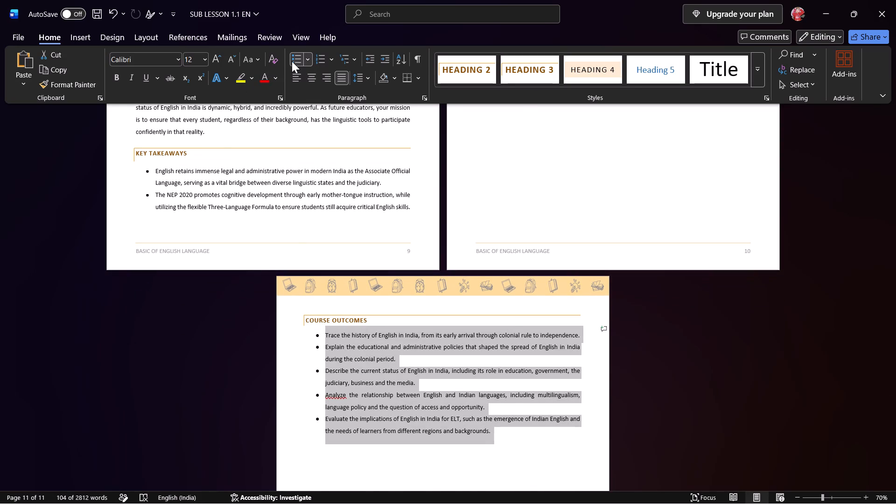
click(292, 61)
click(292, 61)
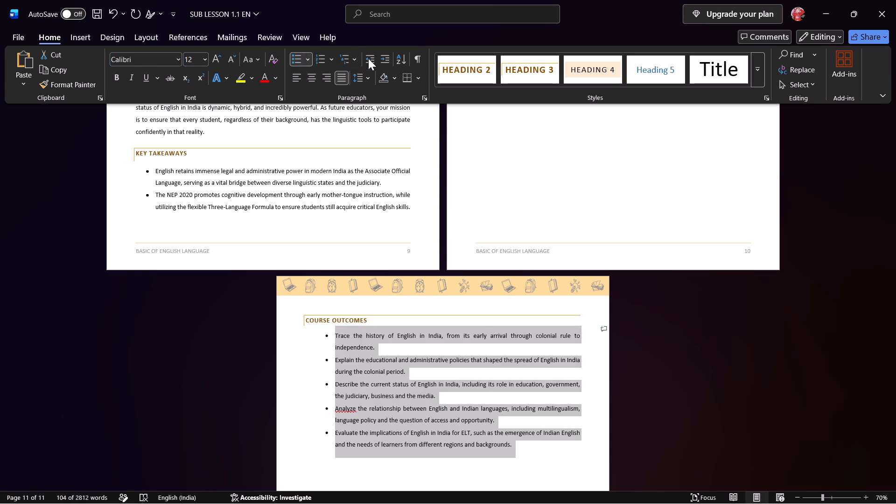
click(368, 58)
Reapply the bullets to all four Key Takeaways points across pages 9 and 10 and decrease their indent one level.
scroll(400, 210, up, 4)
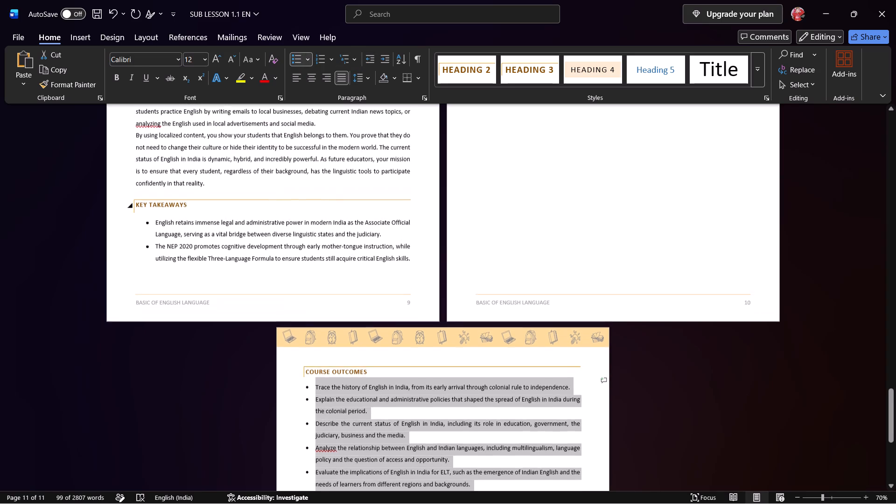
scroll(400, 210, up, 7)
drag(563, 159, 454, 97)
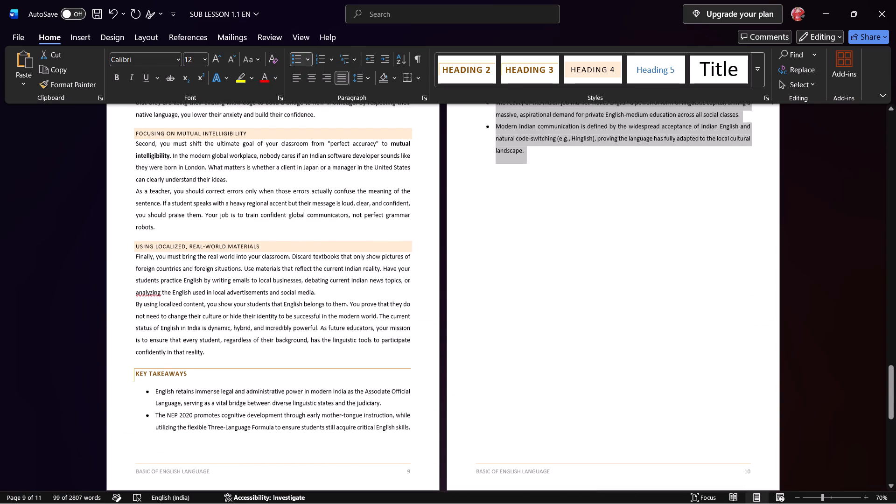
drag(454, 97, 134, 413)
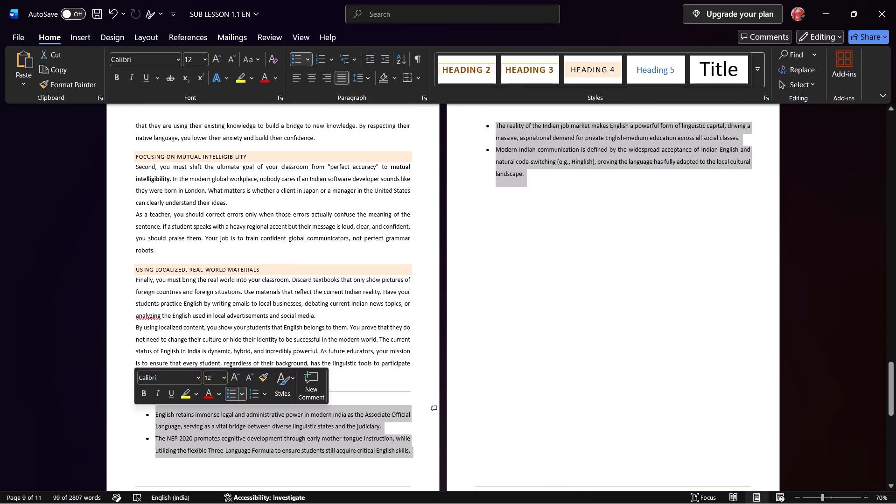
double_click(293, 57)
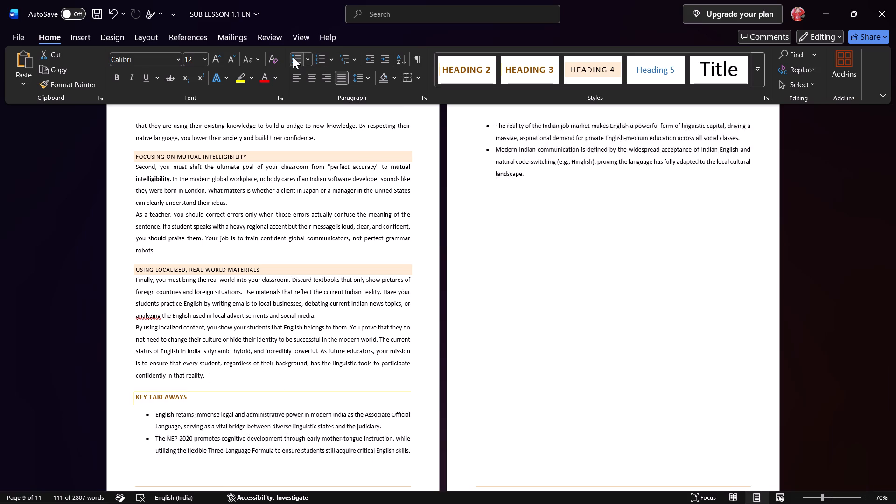
click(369, 59)
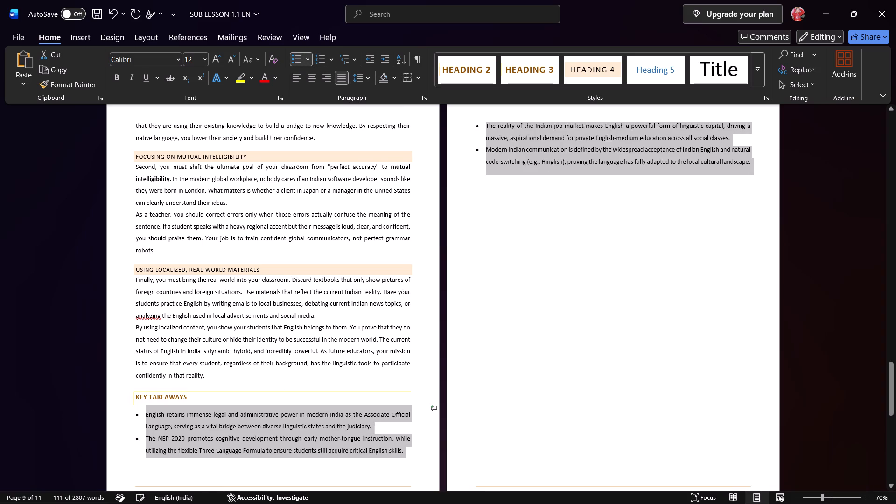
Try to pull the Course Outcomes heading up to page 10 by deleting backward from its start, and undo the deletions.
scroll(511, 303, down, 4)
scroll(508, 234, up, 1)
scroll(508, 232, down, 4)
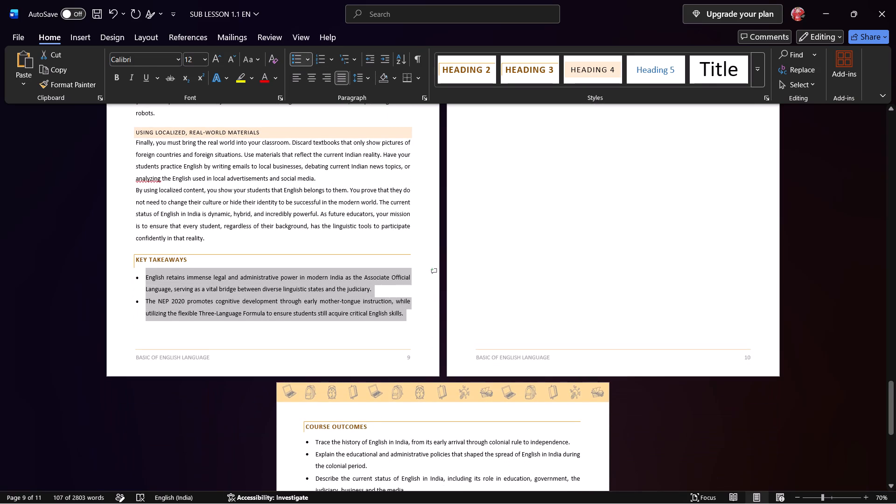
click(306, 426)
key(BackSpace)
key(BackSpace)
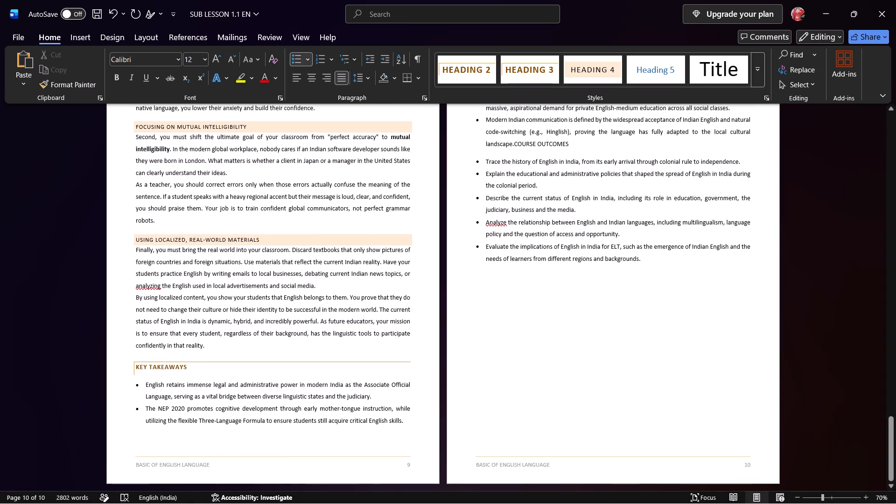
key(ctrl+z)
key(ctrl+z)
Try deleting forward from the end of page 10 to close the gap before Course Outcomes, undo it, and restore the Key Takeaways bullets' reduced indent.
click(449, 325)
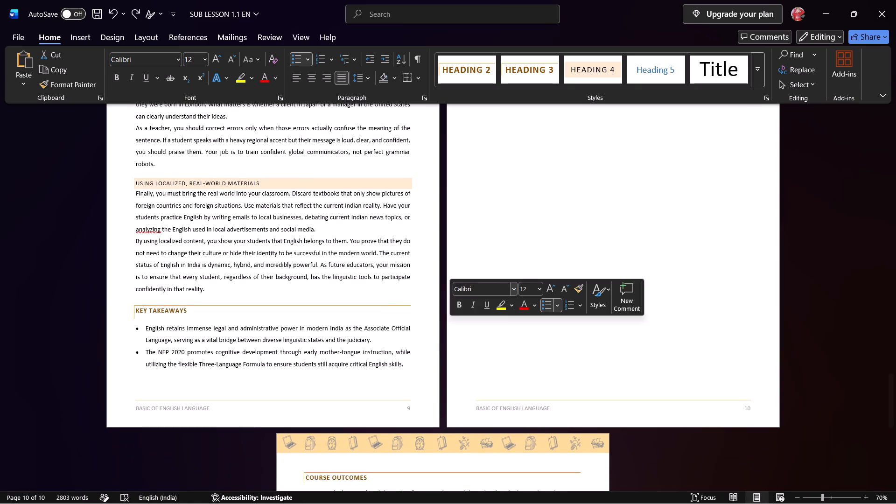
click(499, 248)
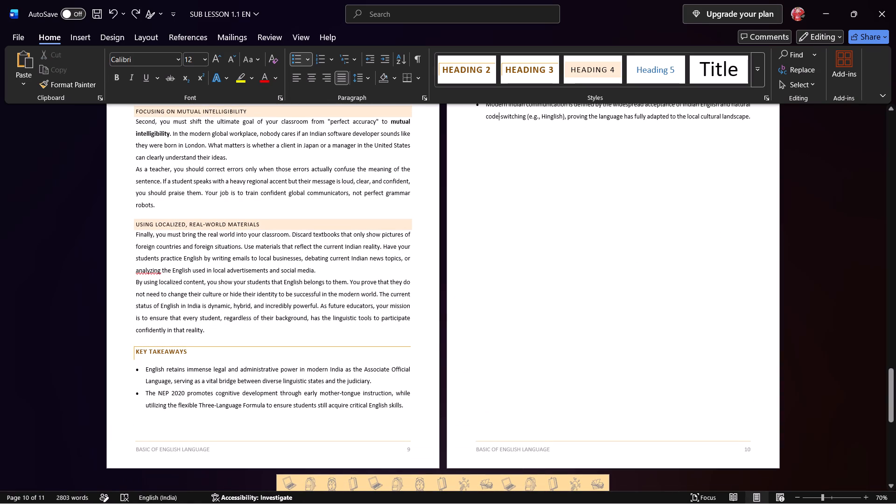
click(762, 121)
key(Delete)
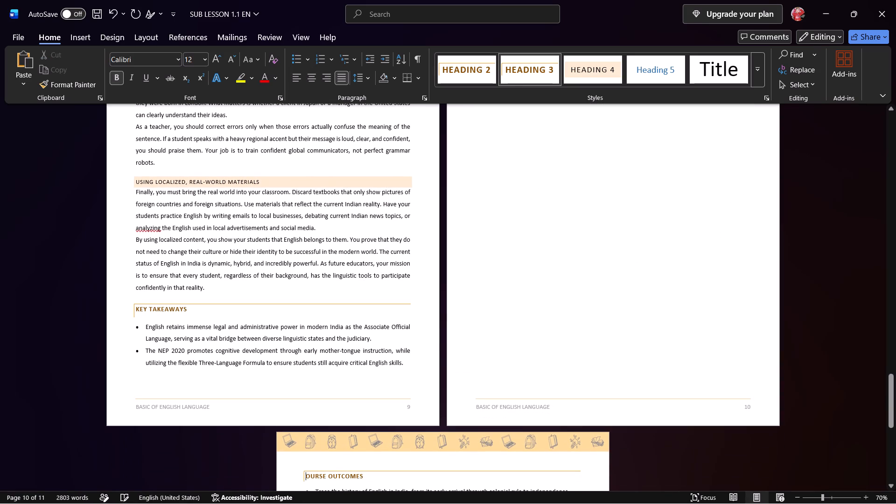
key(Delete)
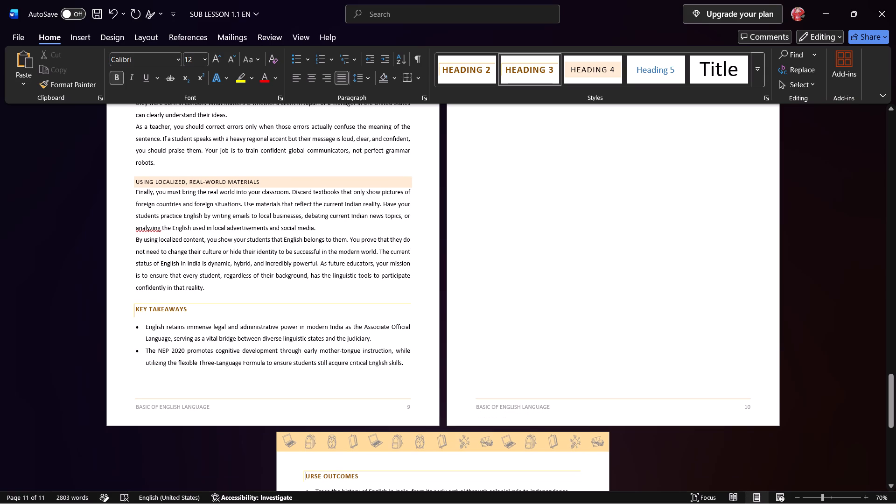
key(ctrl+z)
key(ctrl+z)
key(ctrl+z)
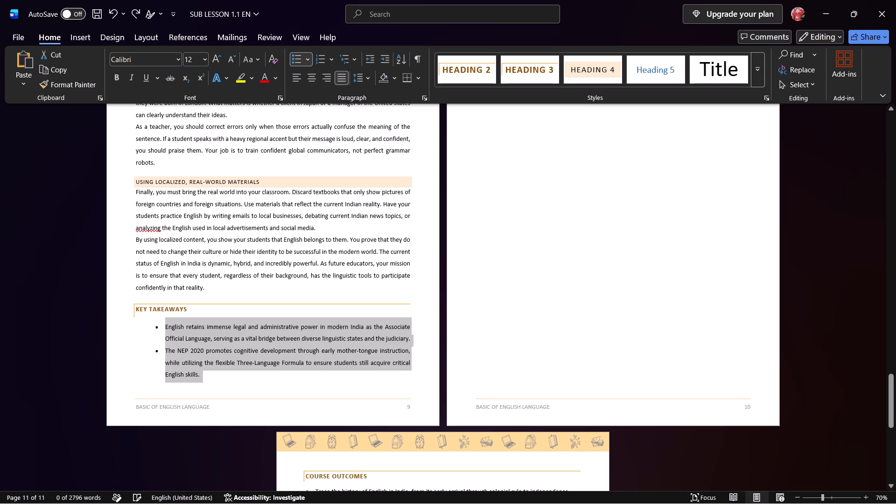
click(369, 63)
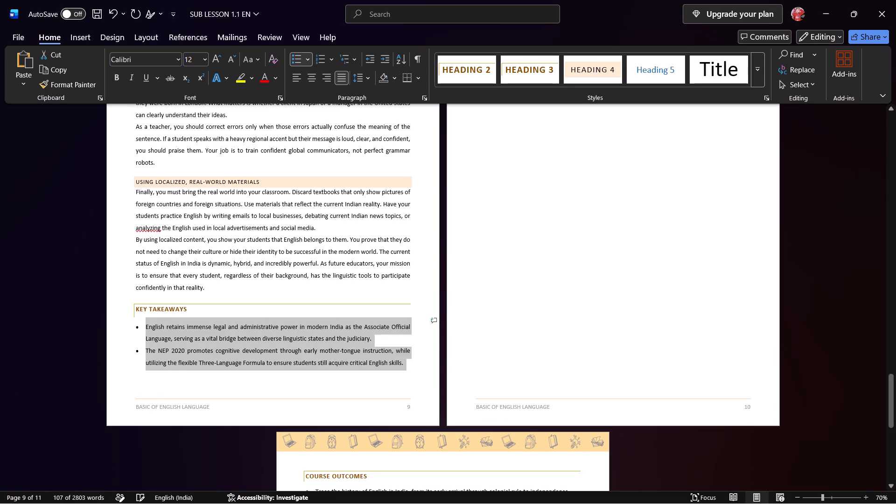
Cut the whole Course Outcomes section and paste it back in after the last Key Takeaways point on page 10.
scroll(459, 315, down, 9)
drag(493, 411, 298, 315)
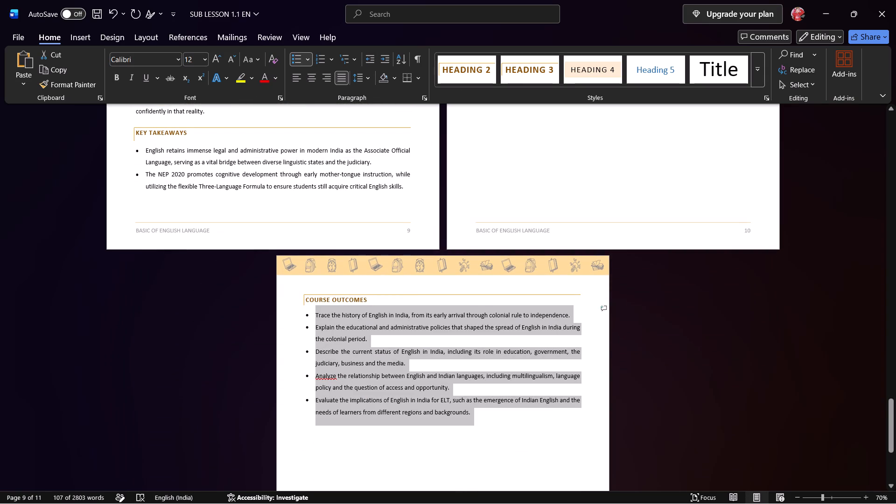
drag(298, 315, 290, 293)
key(ctrl+x)
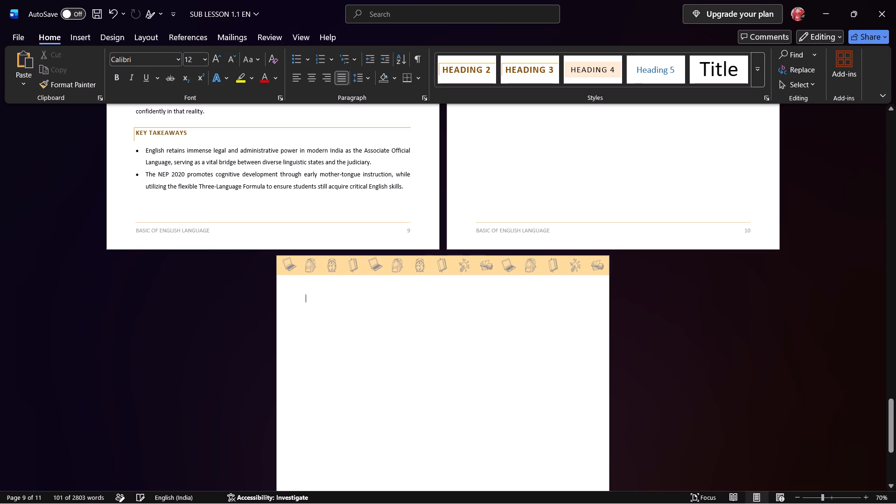
scroll(524, 370, up, 15)
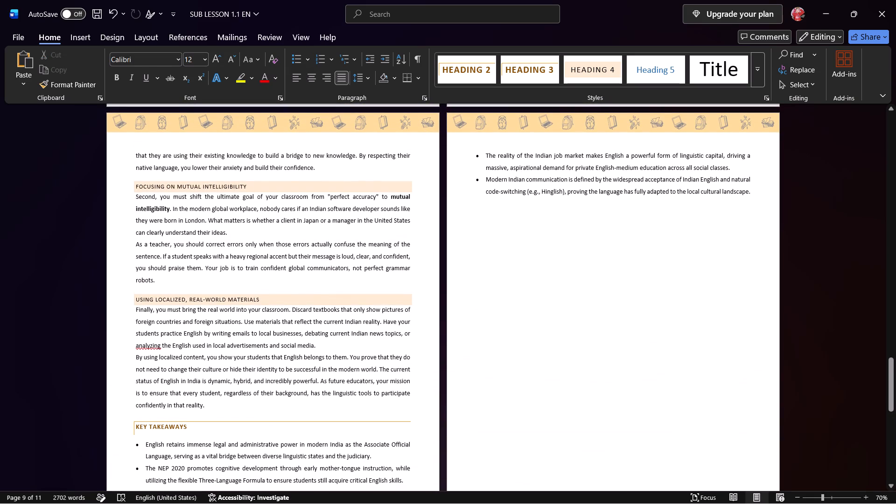
click(754, 193)
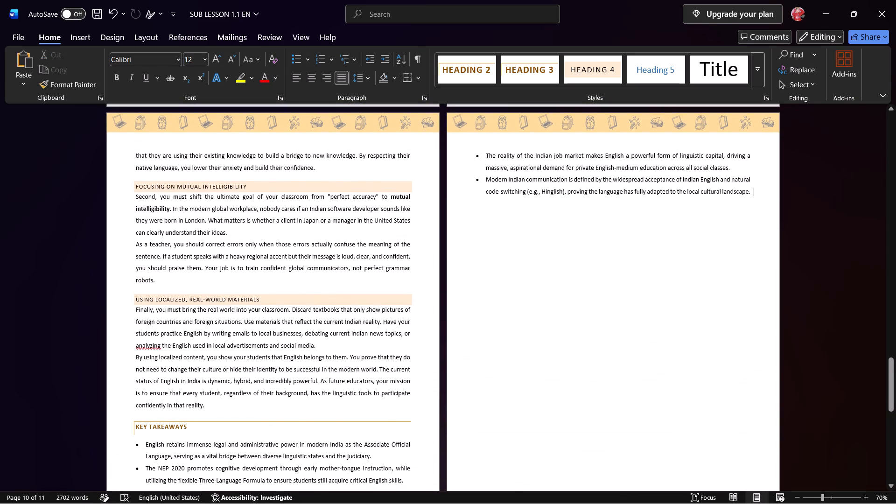
key(Return)
scroll(754, 193, up, 2)
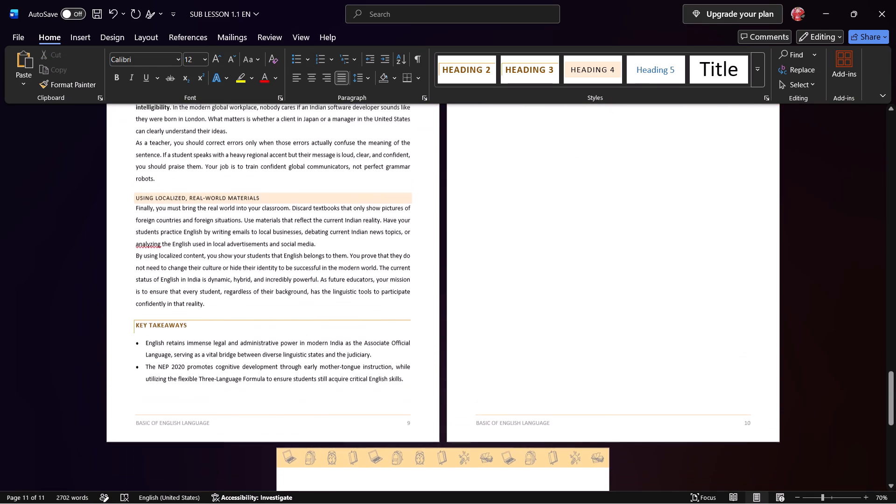
scroll(750, 193, up, 4)
double_click(497, 210)
double_click(497, 210)
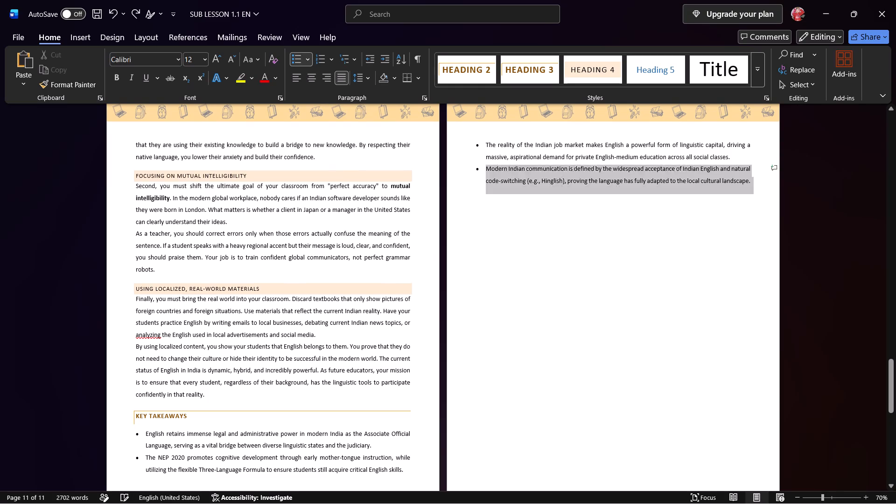
click(497, 210)
click(762, 184)
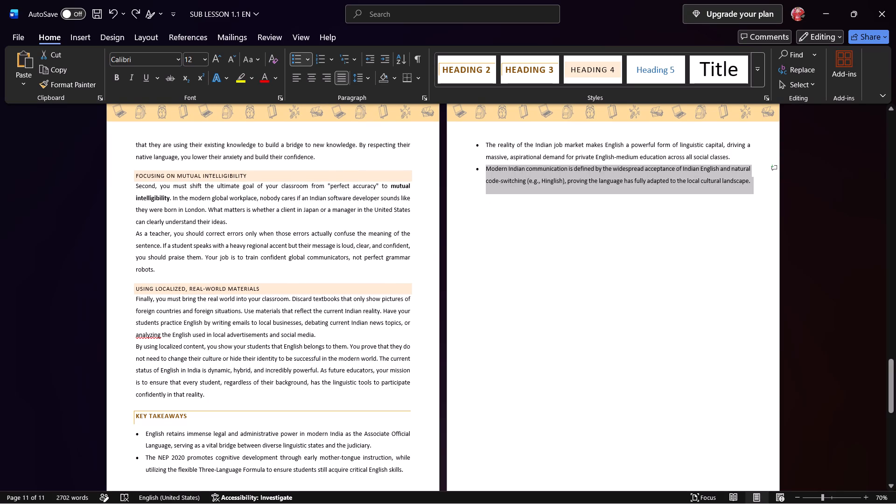
key(ctrl+v)
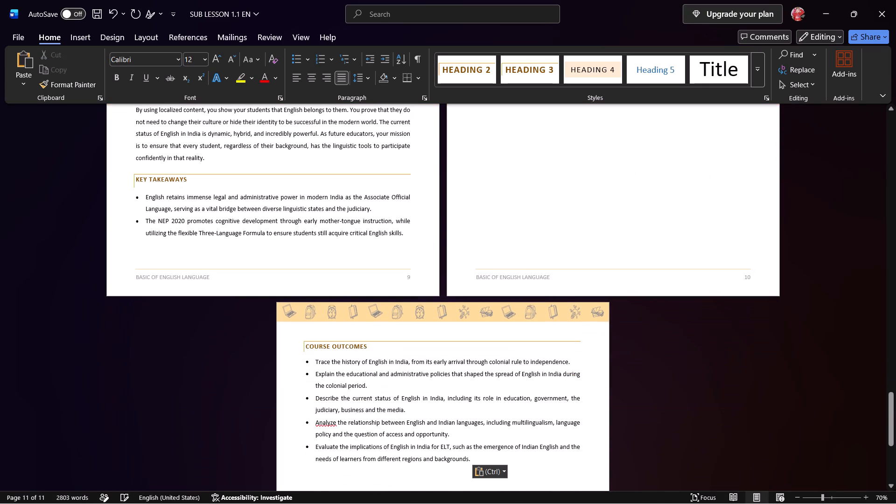
Narrow the Feature column of the comparison table on page 8, giving the extra width to the Traditional View of English in India column.
scroll(590, 335, up, 13)
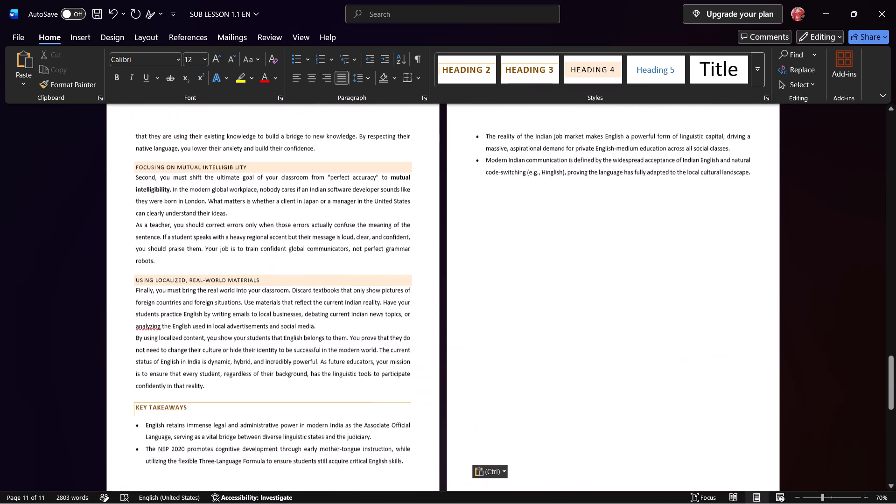
scroll(591, 334, up, 6)
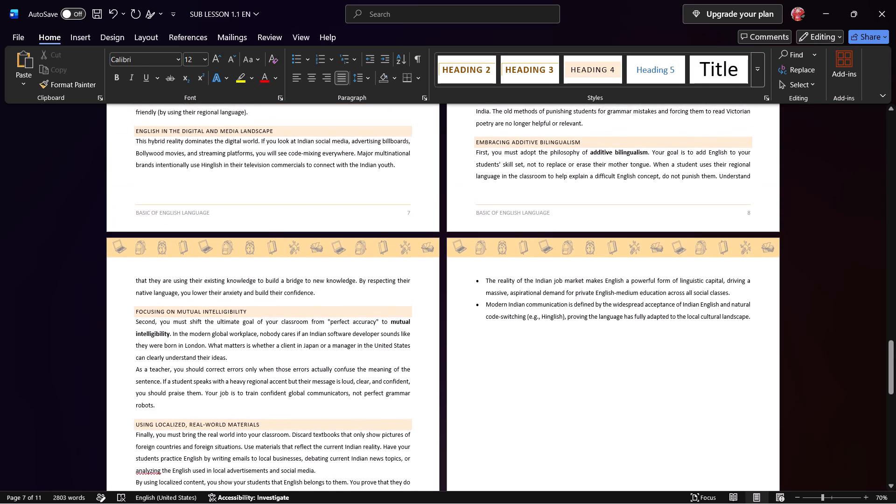
scroll(593, 333, up, 9)
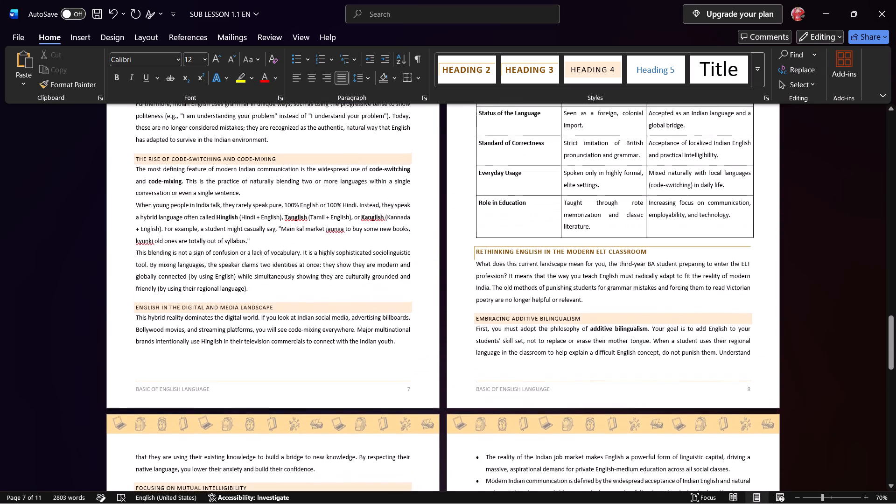
scroll(593, 333, up, 7)
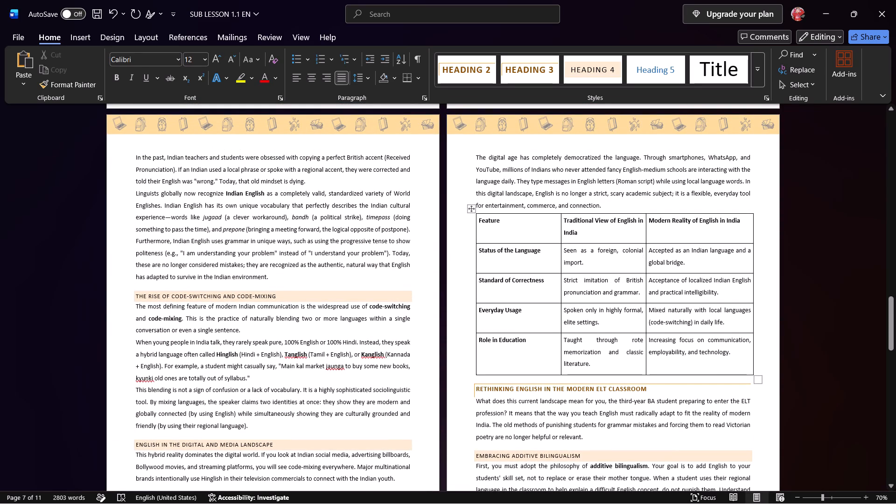
drag(560, 234, 549, 235)
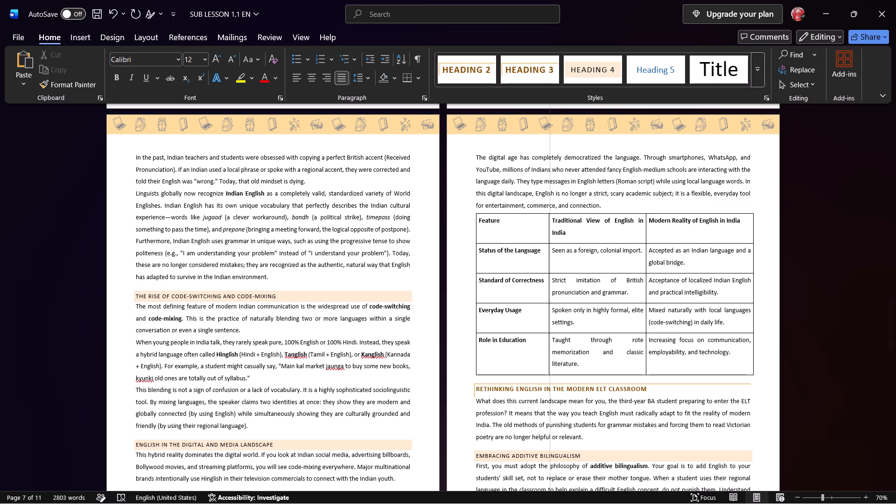
drag(549, 235, 547, 235)
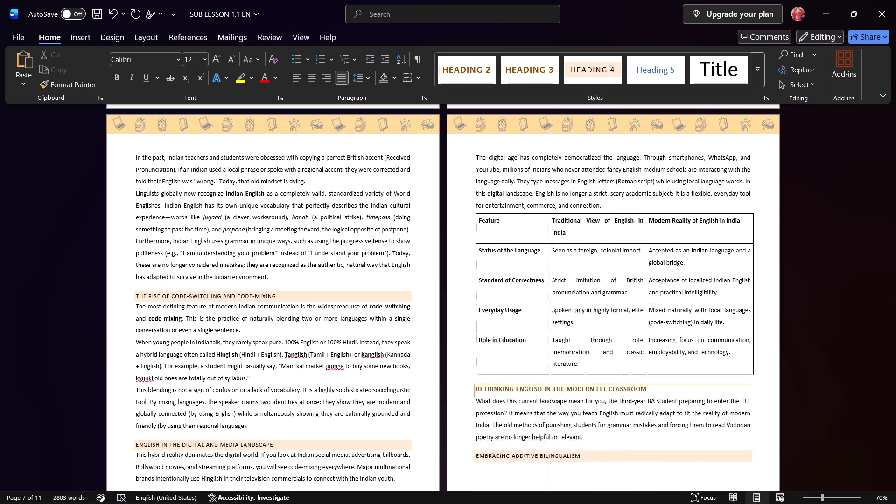
drag(547, 235, 546, 235)
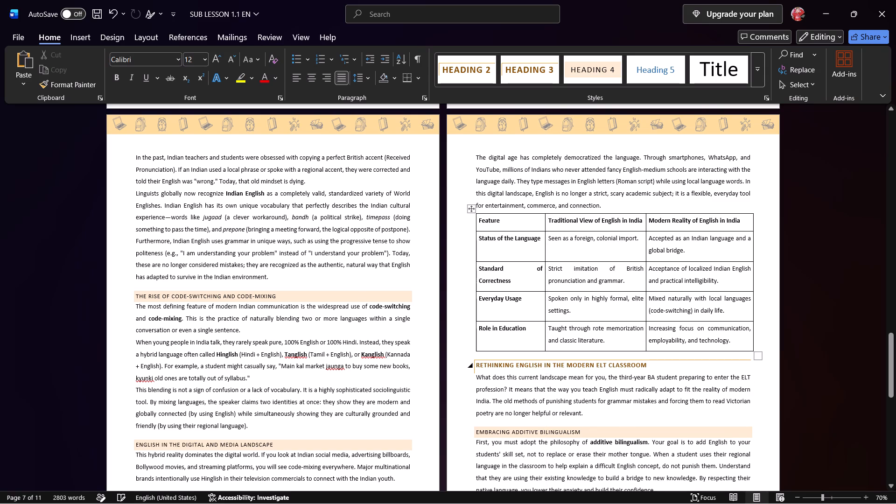
Set the line spacing of the entire document to 1.5.
scroll(615, 344, down, 17)
scroll(544, 471, down, 6)
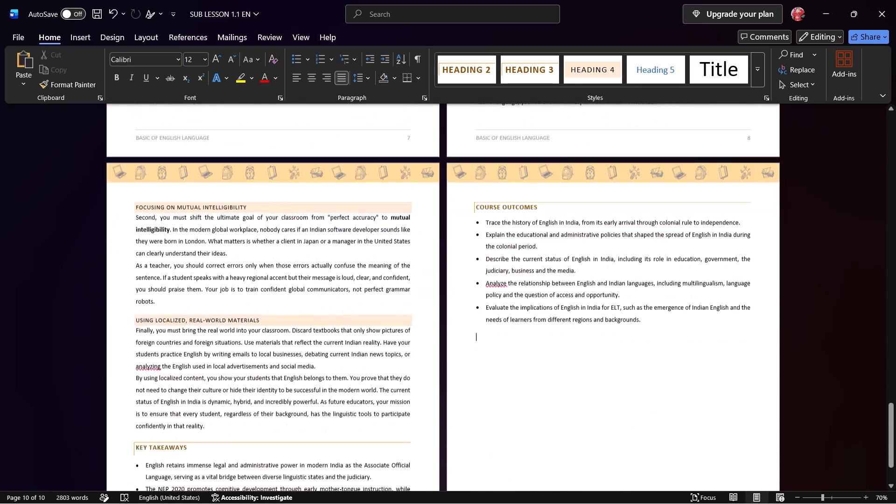
scroll(531, 388, down, 5)
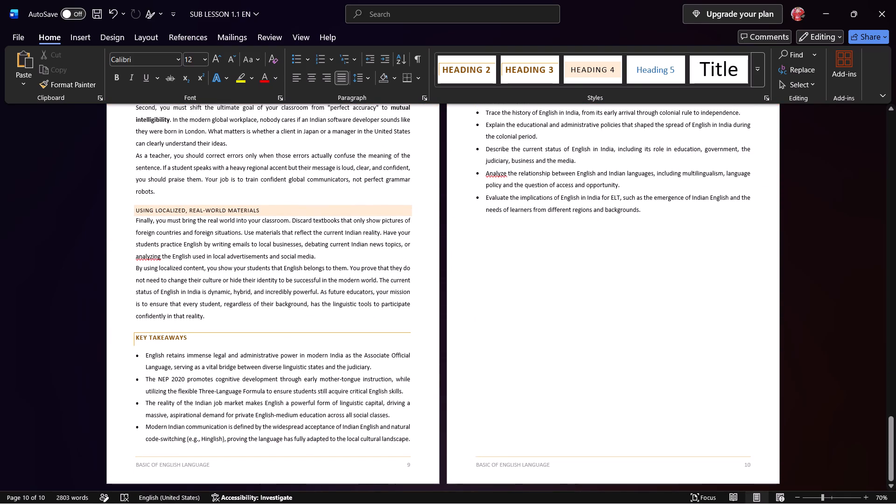
key(ctrl+a)
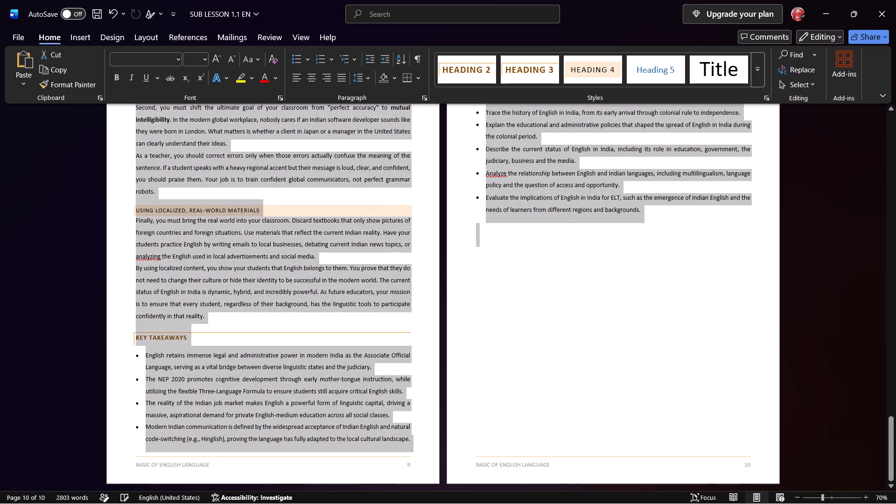
click(365, 78)
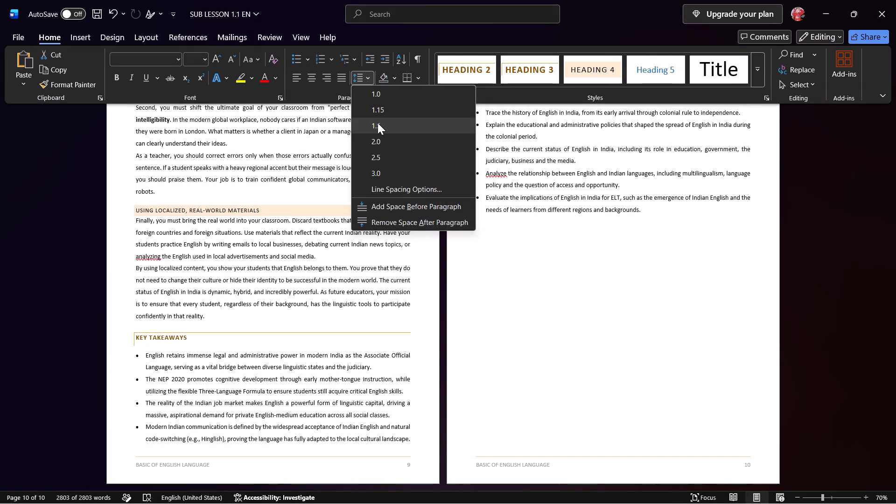
click(378, 123)
click(507, 168)
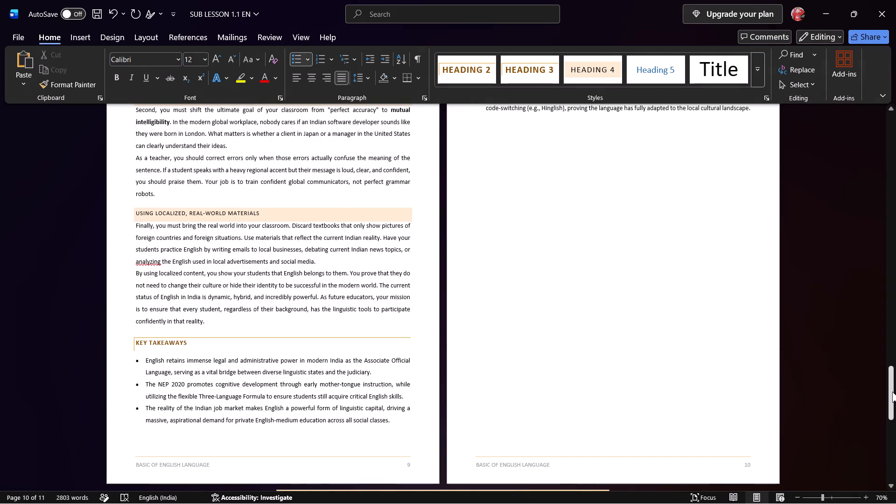
Modify the Heading 4 style, setting its font size to 12.
click(223, 215)
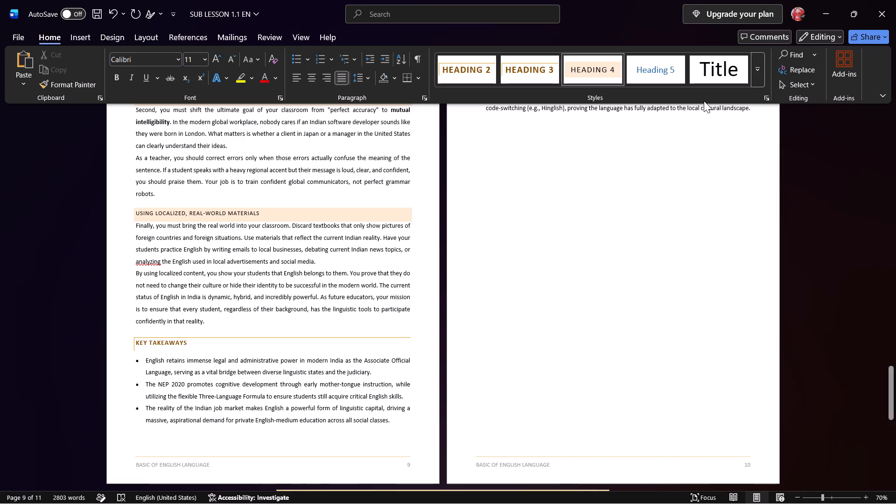
click(250, 215)
click(766, 99)
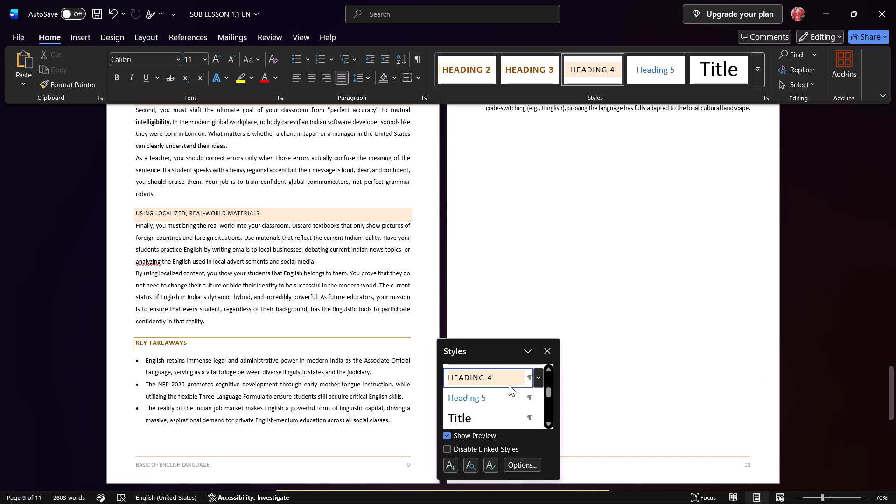
click(537, 377)
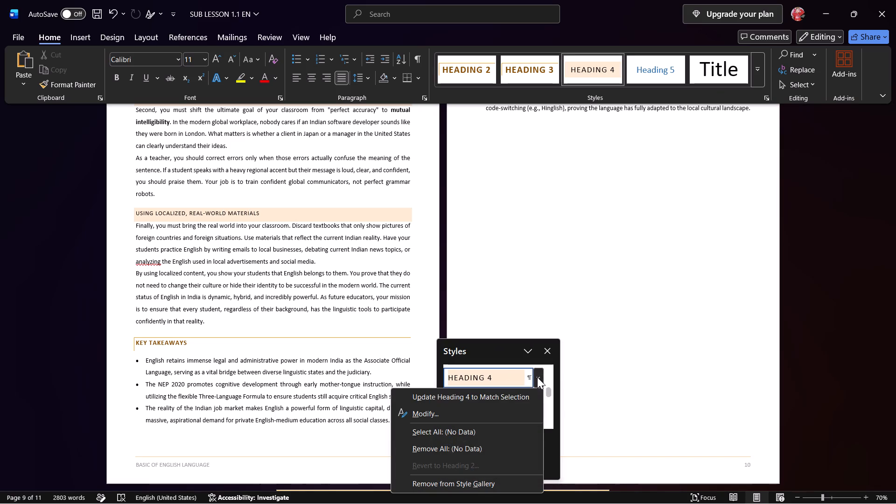
click(476, 412)
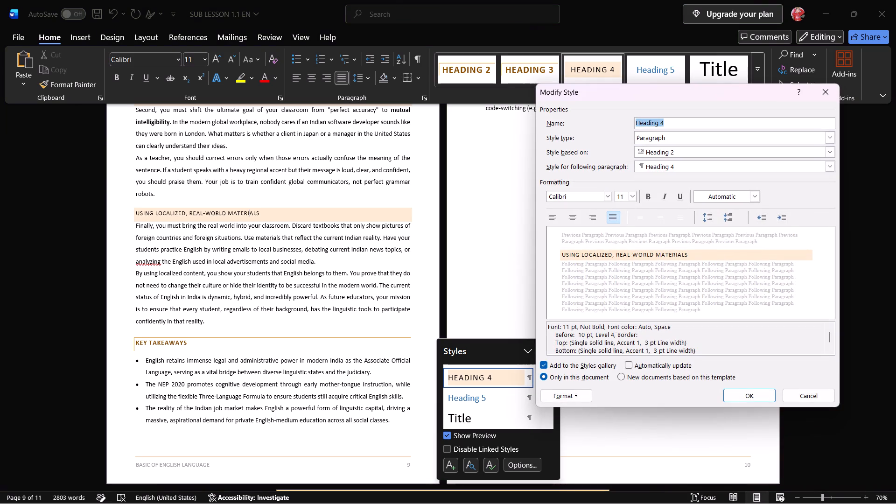
click(631, 197)
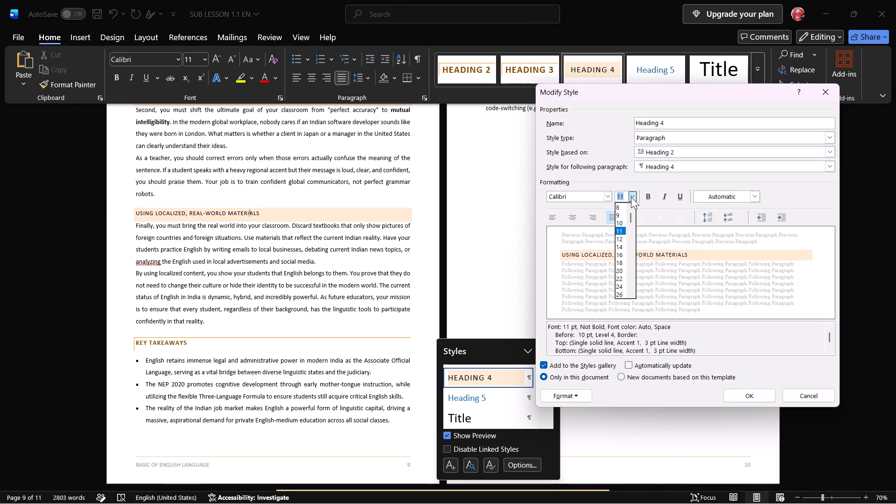
click(618, 240)
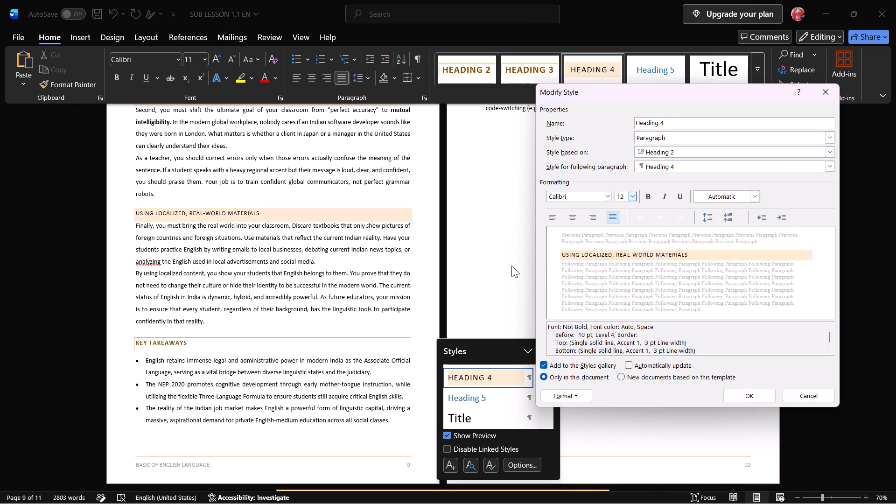
click(762, 397)
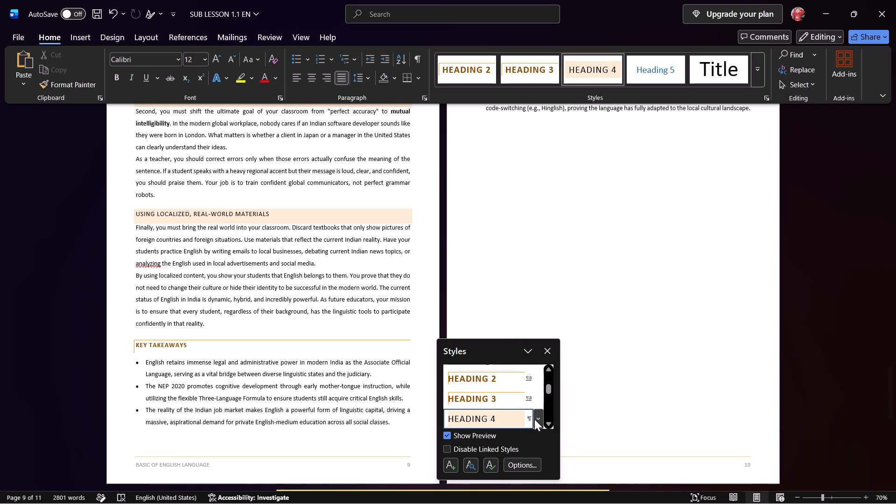
click(538, 419)
click(503, 311)
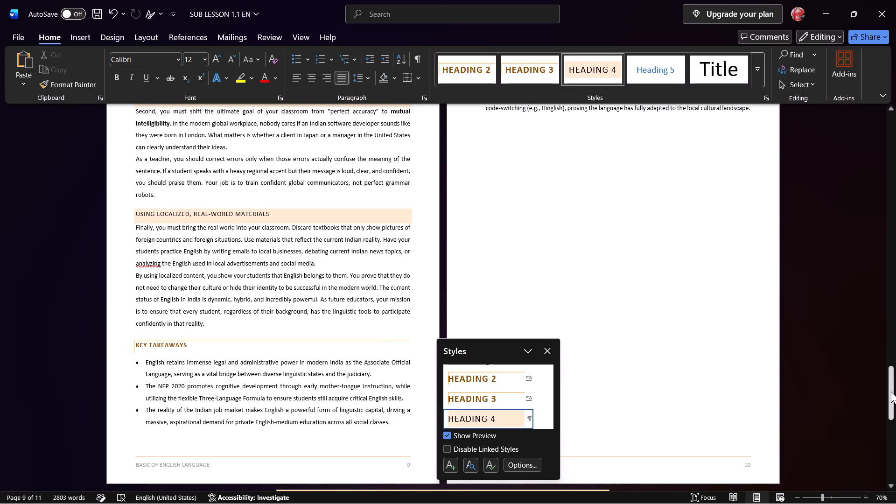
Copy the text SUB LESSON 3.2 from the orange title banner on page 2.
drag(891, 392, 860, 135)
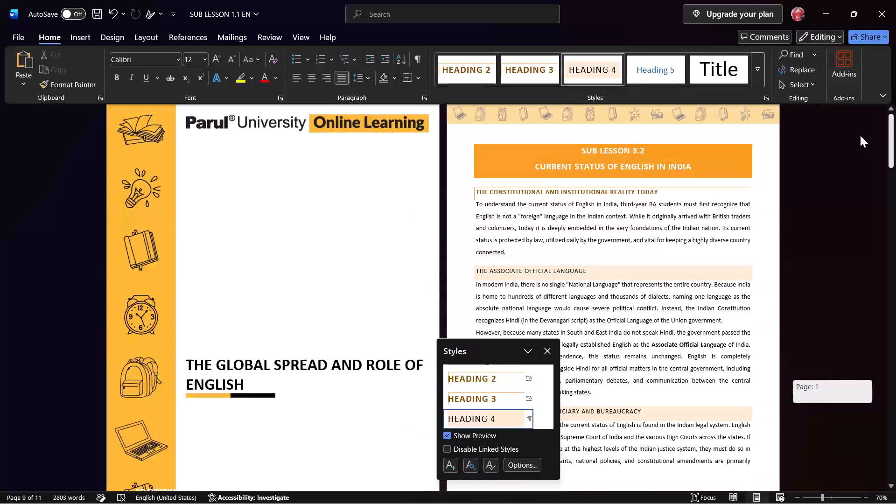
drag(860, 135, 861, 131)
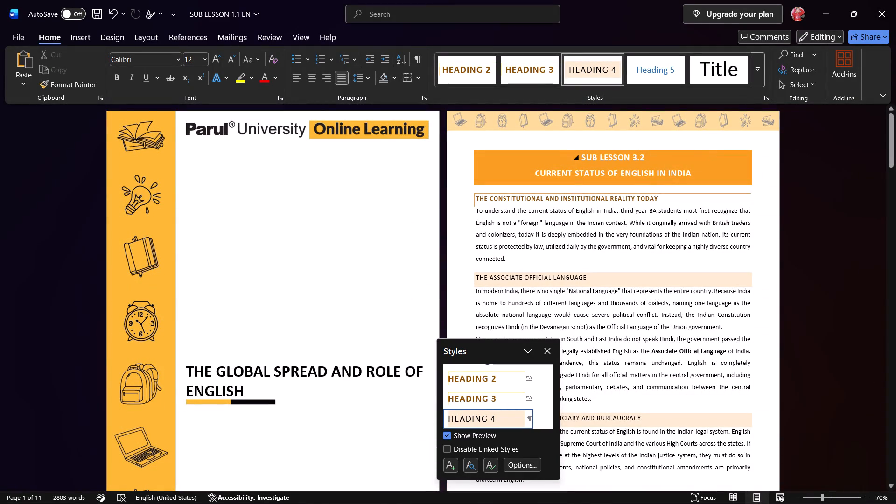
drag(650, 154, 561, 147)
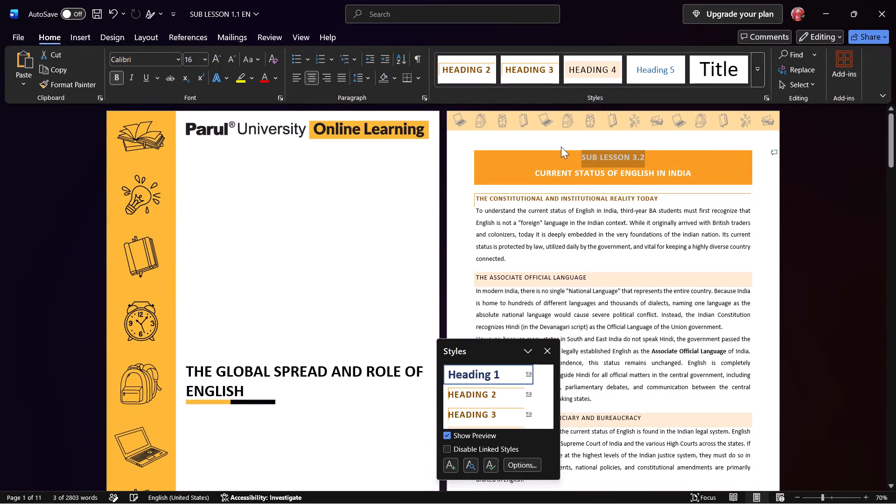
key(ctrl+c)
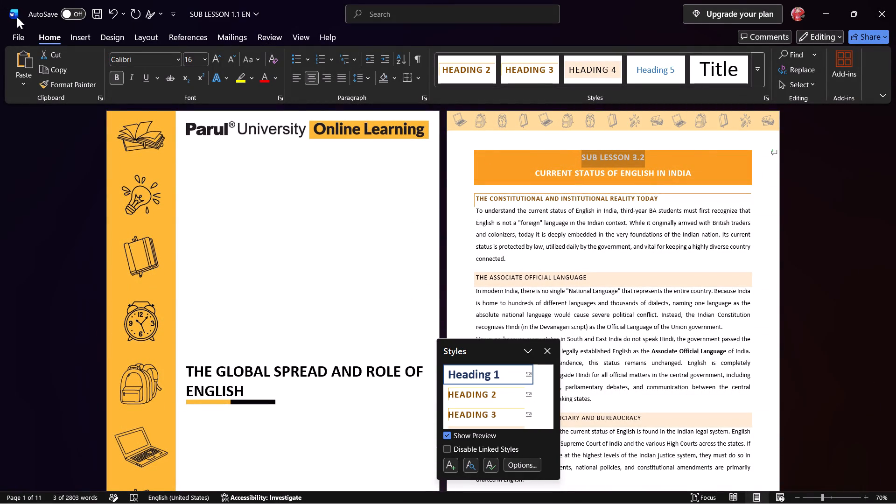
Start saving the document as a new copy, choosing the Downloads folder as the location.
click(14, 37)
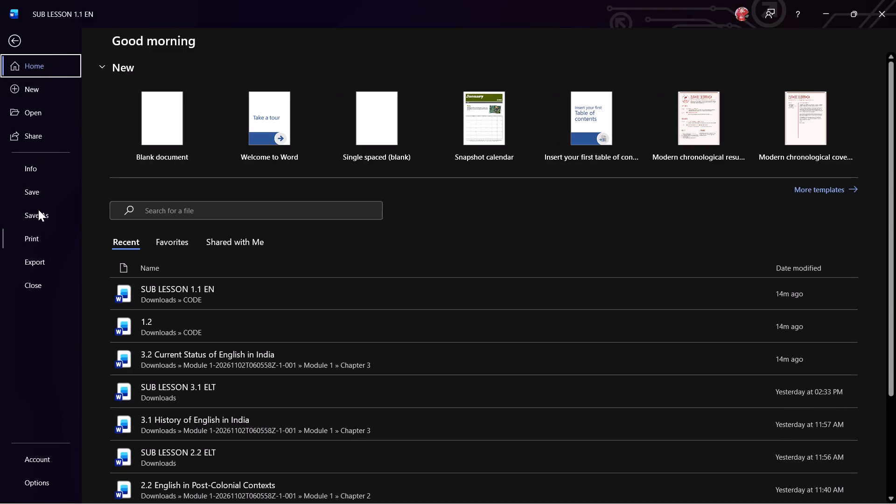
click(38, 211)
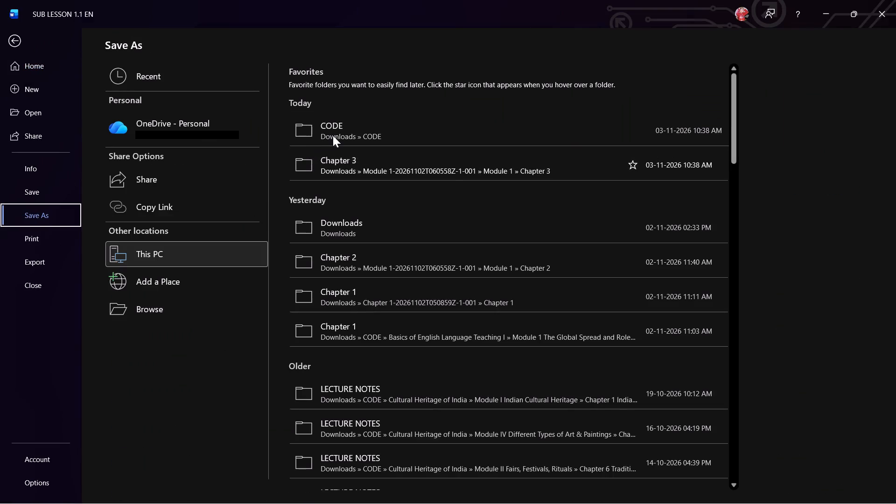
click(333, 135)
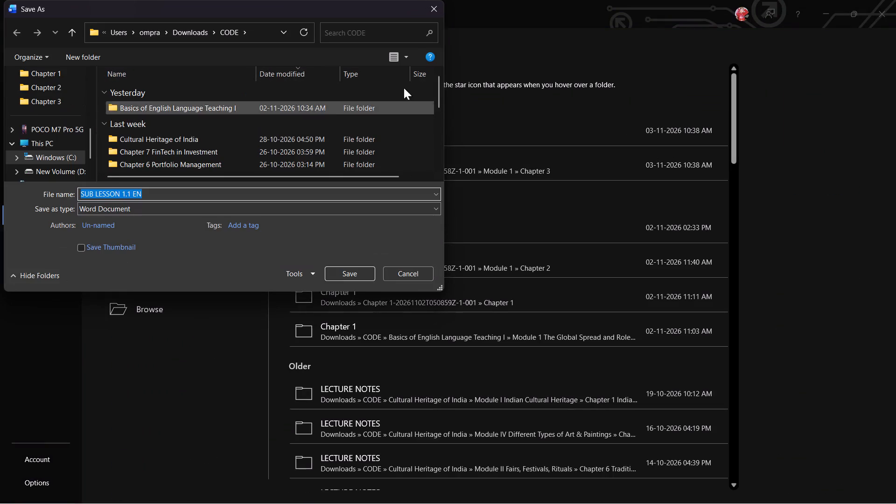
click(434, 10)
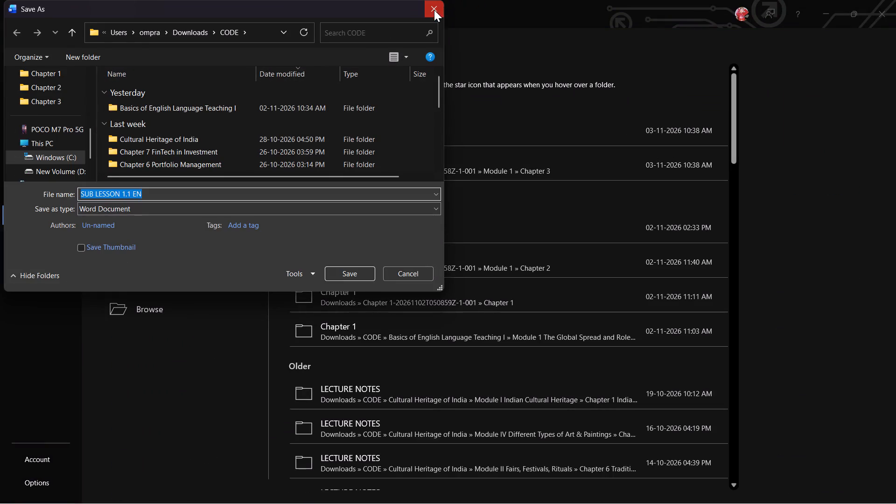
click(385, 228)
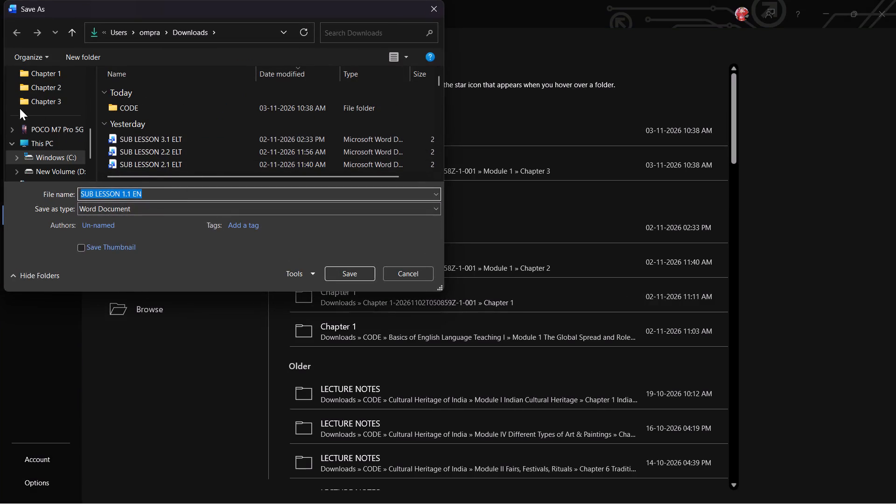
scroll(16, 103, down, 3)
scroll(41, 115, up, 3)
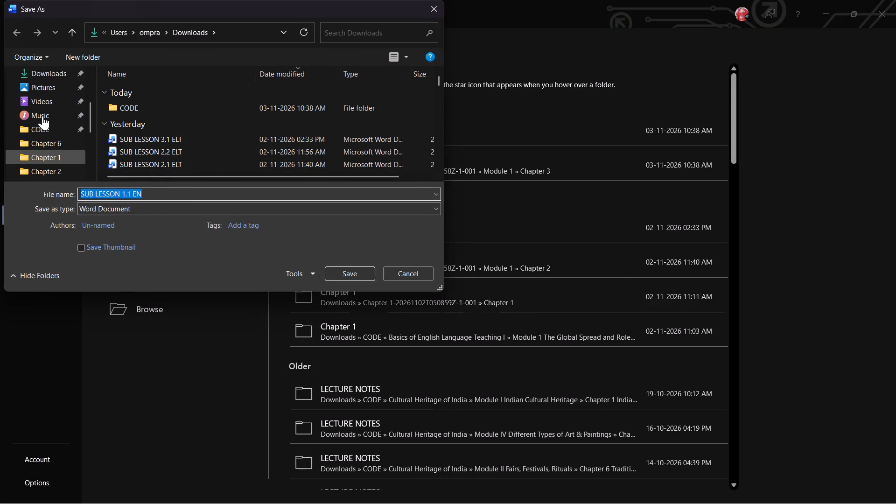
click(56, 76)
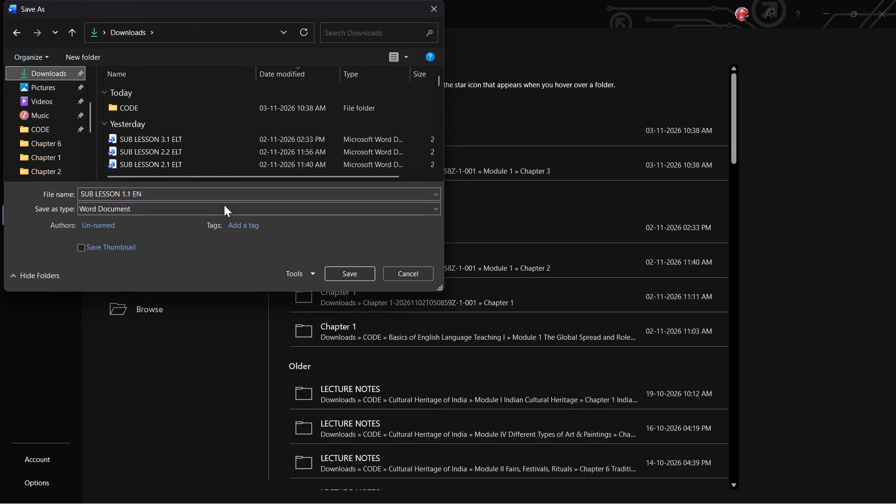
Replace the file name with the copied title plus ELT, giving SUB LESSON 3.2 ELT, and save it as a Word Document.
click(159, 191)
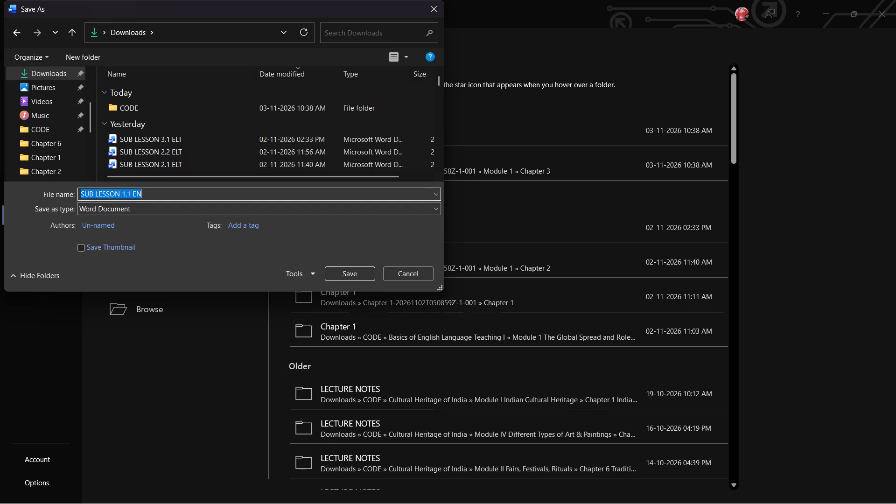
key(BackSpace)
key(ctrl+v)
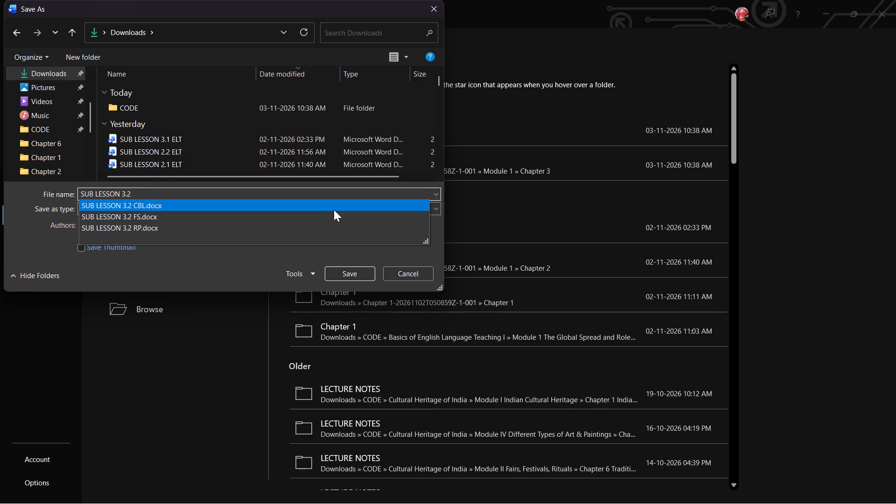
click(593, 492)
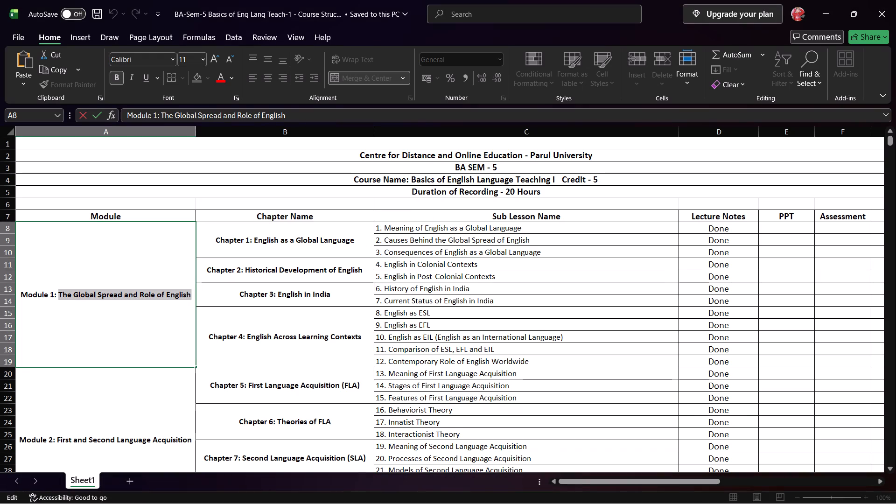
key(alt+Tab)
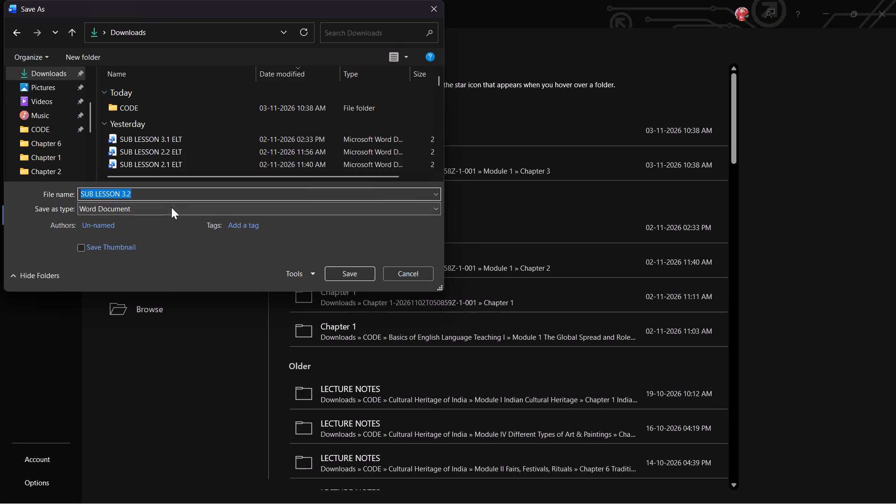
click(166, 193)
key(space)
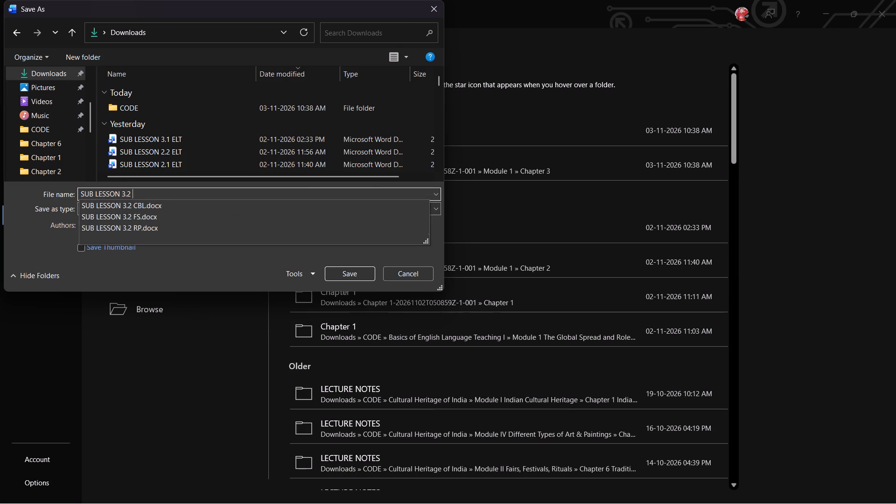
key(e)
key(BackSpace)
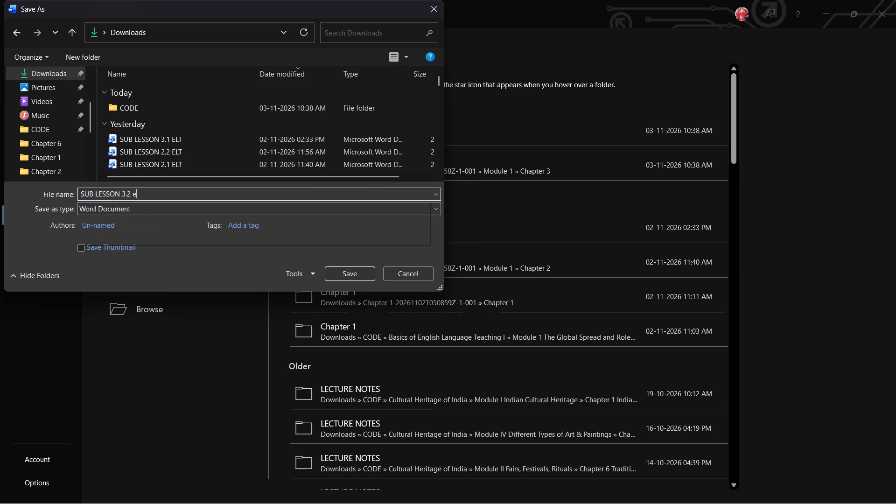
key(shift+e)
text(LT)
key(Return)
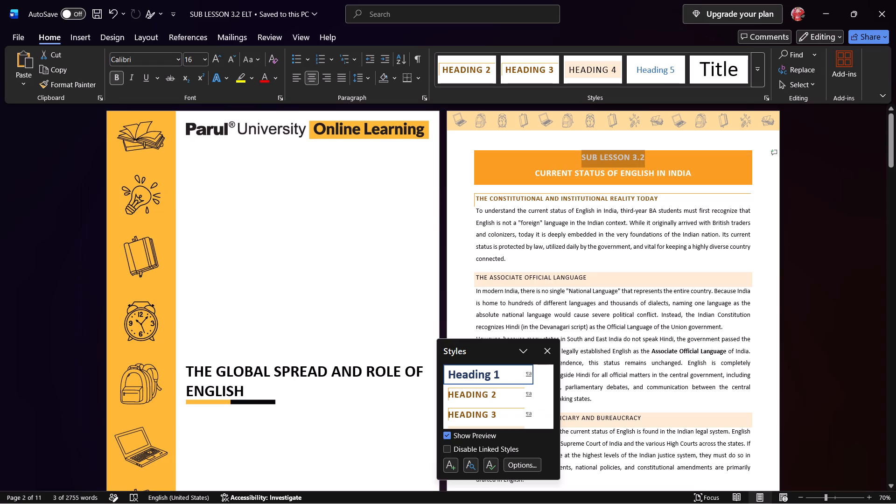